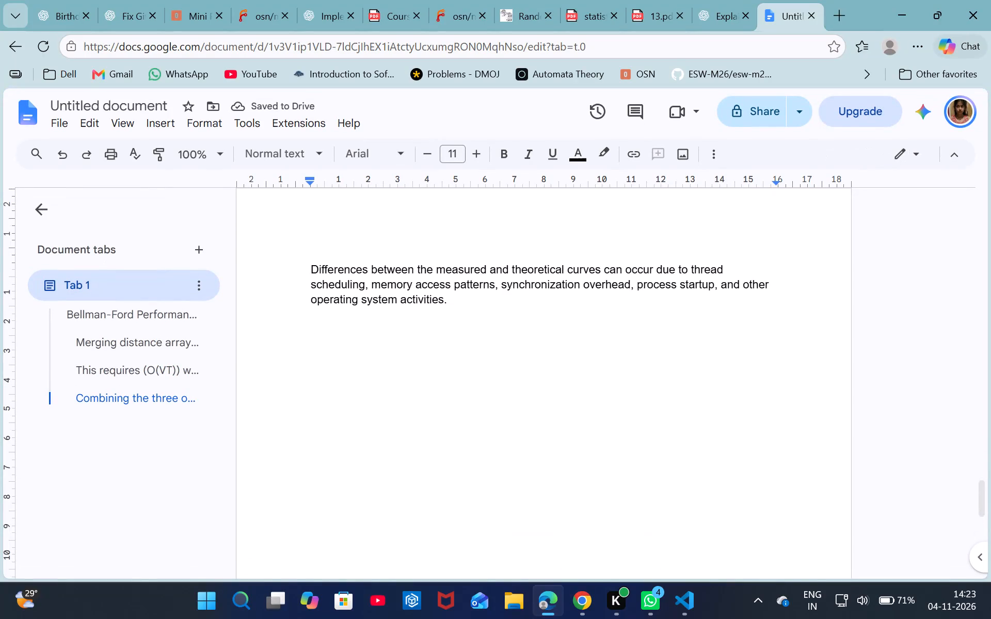
# Join the "This is expected because increasing (V)" paragraph onto the first Observation sentence, separated by a space.
pyautogui.scroll(4, 731, 364)
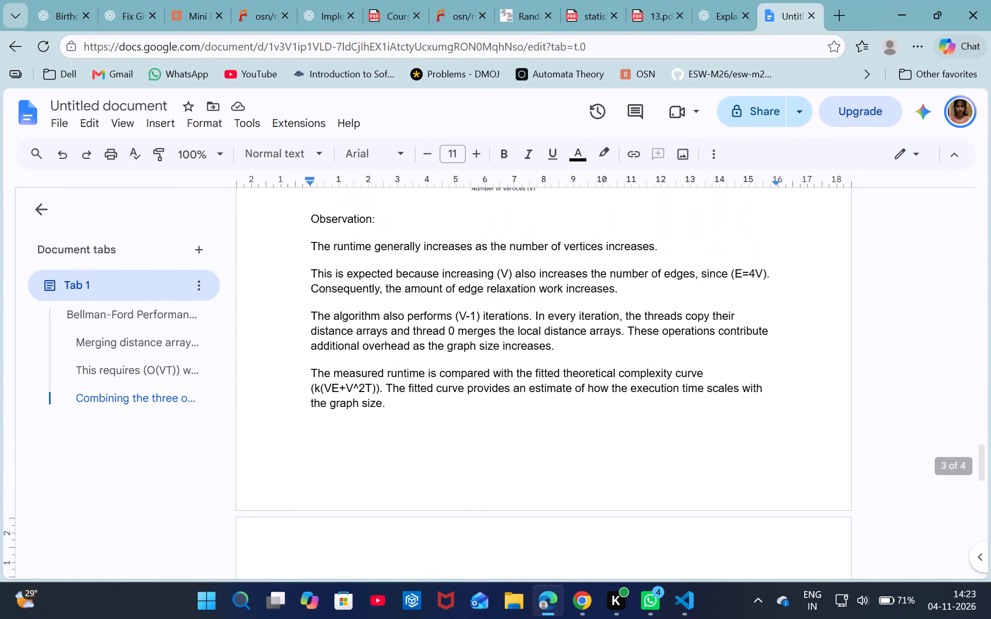
pyautogui.scroll(1, 731, 364)
pyautogui.scroll(-1, 384, 319)
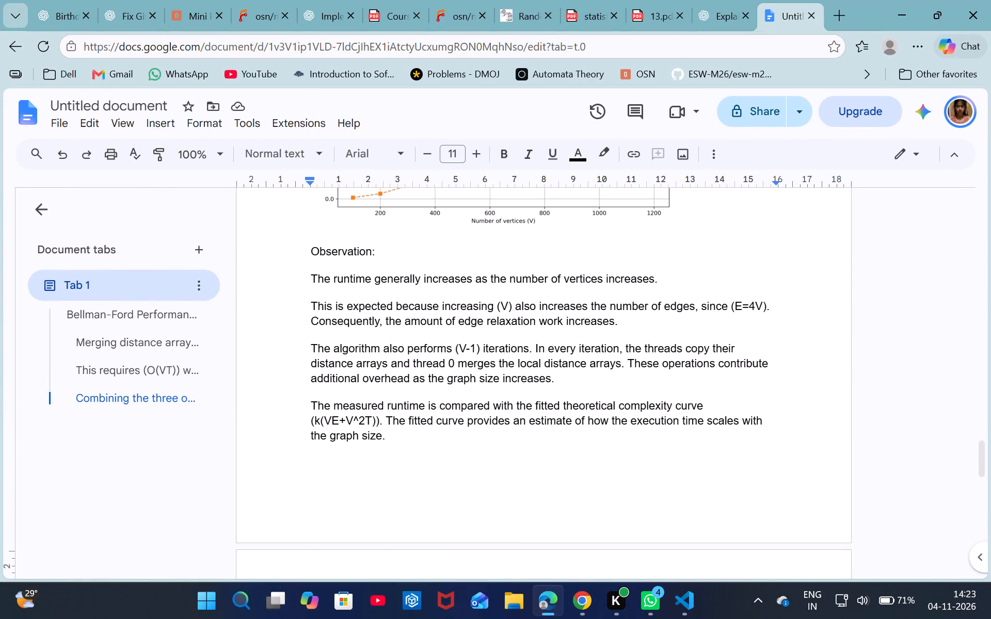
pyautogui.scroll(-1, 384, 319)
pyautogui.click(312, 292)
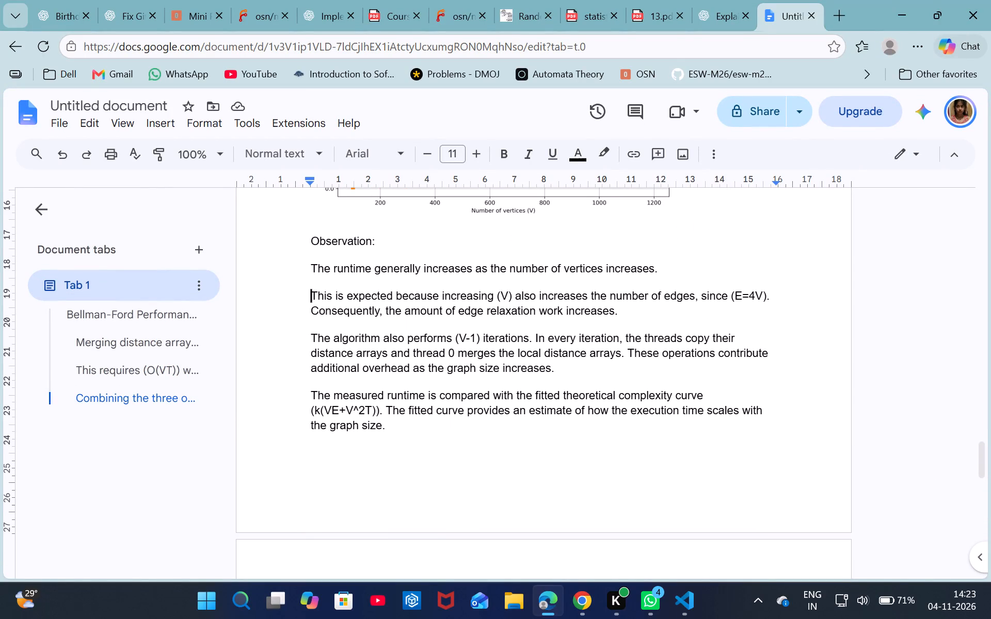
pyautogui.press('BackSpace')
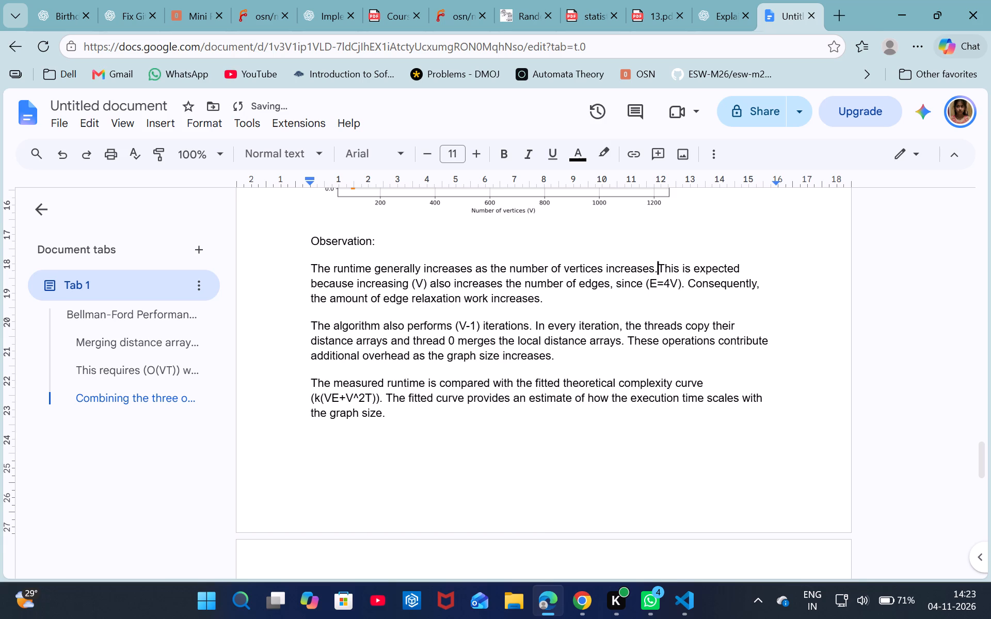
pyautogui.press('space')
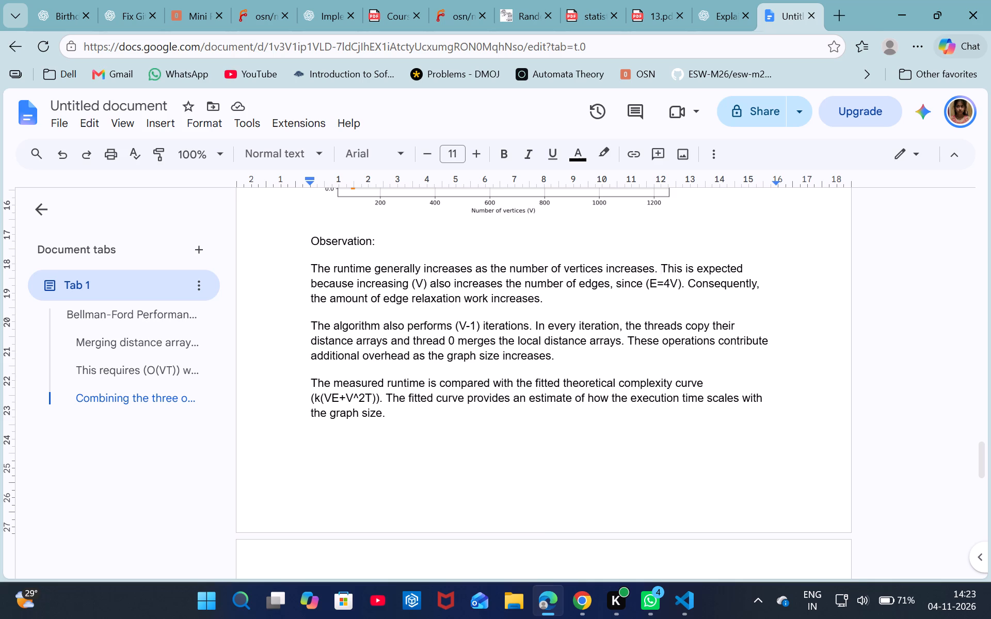
# Delete the Observation paragraph about the algorithm's (V-1) iterations and close up the gap it leaves.
pyautogui.moveTo(571, 363); pyautogui.dragTo(325, 332)
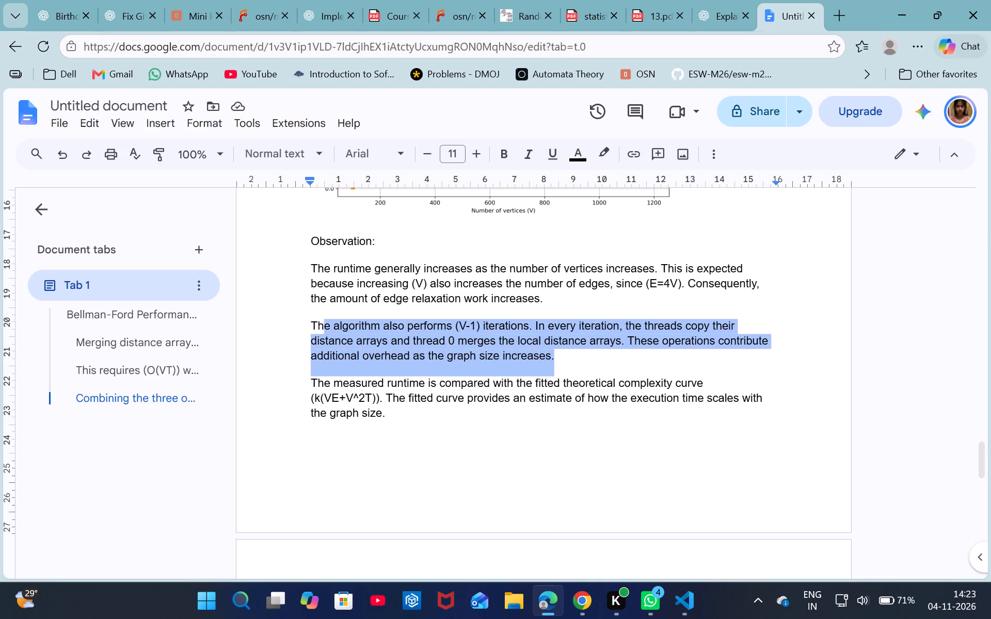
pyautogui.moveTo(325, 332); pyautogui.dragTo(308, 326)
pyautogui.press('BackSpace')
pyautogui.press('BackSpace')
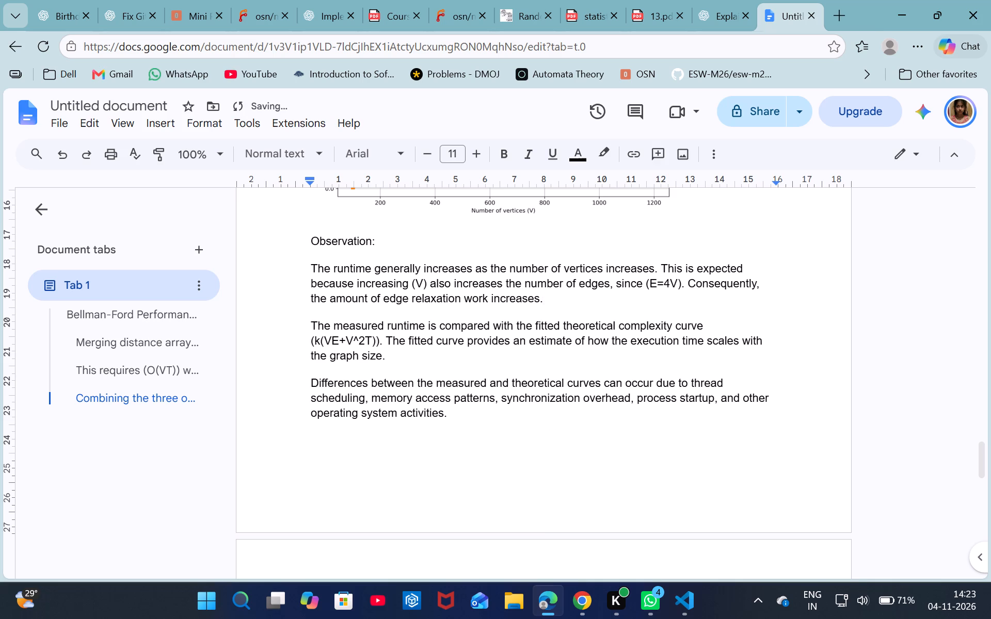
# Review the runtime-versus-vertices chart and its observations, and check the benchmark output in the Visual Studio Code terminal.
pyautogui.scroll(1, 396, 357)
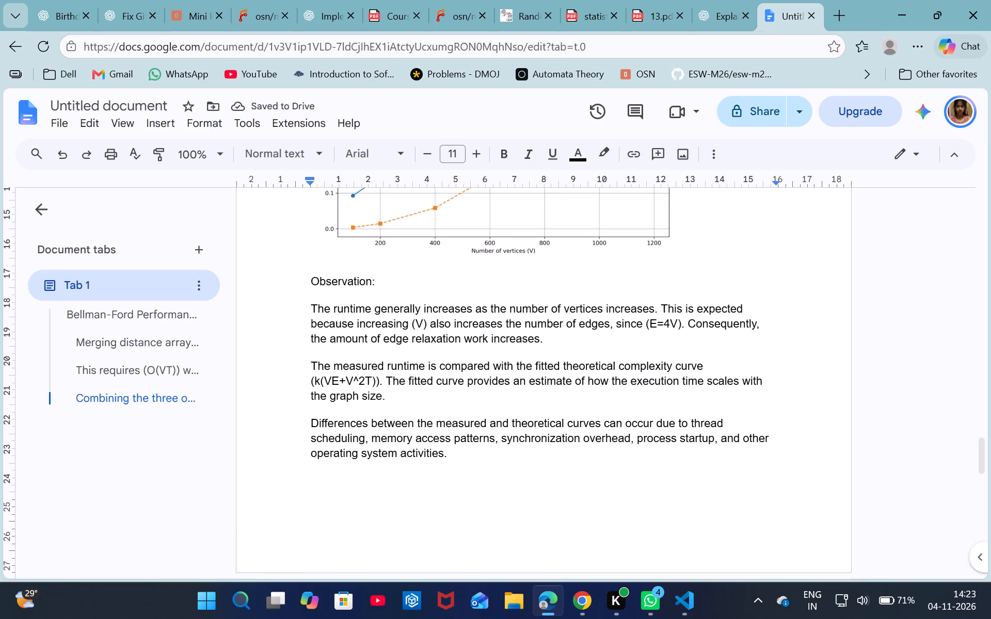
pyautogui.scroll(3, 396, 357)
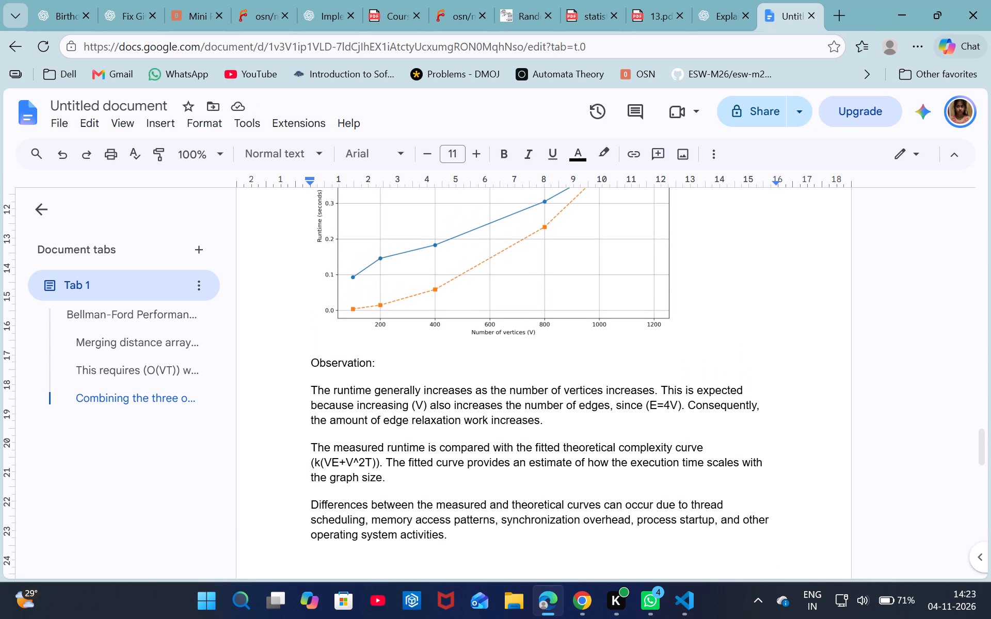
pyautogui.scroll(1, 396, 357)
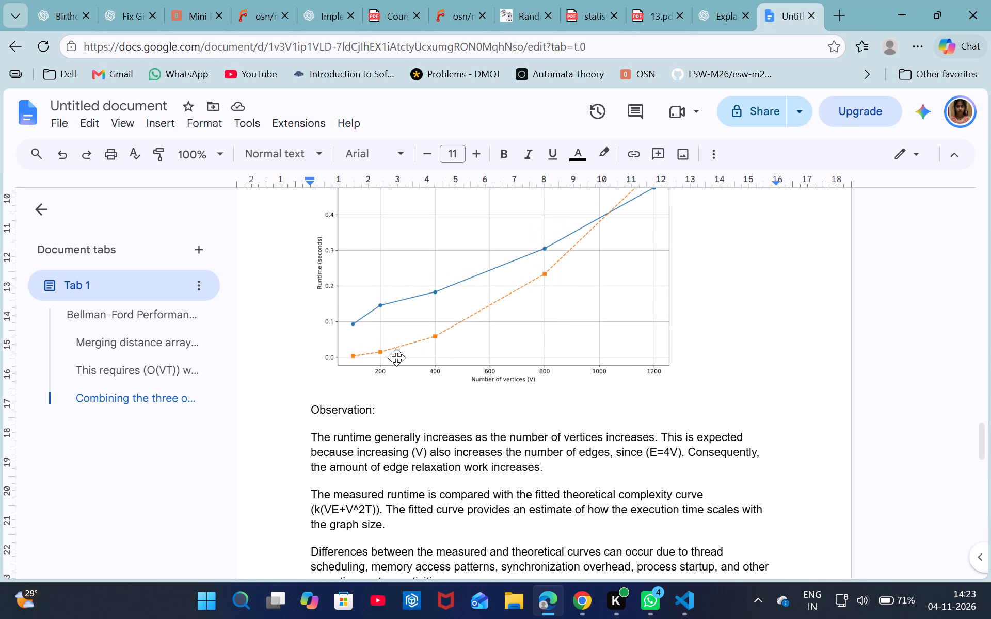
pyautogui.scroll(-2, 396, 357)
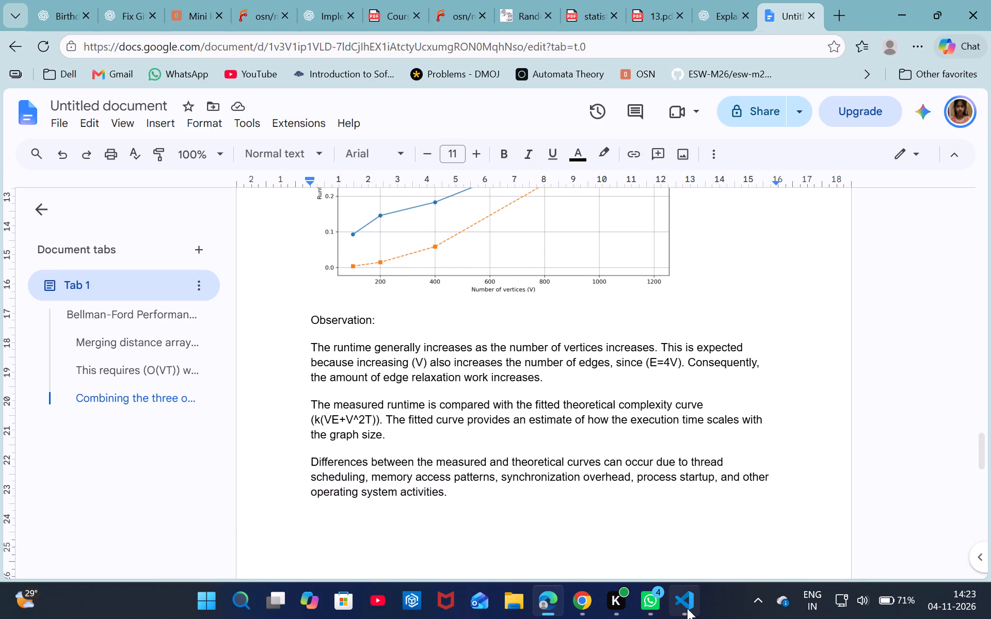
pyautogui.click(687, 610)
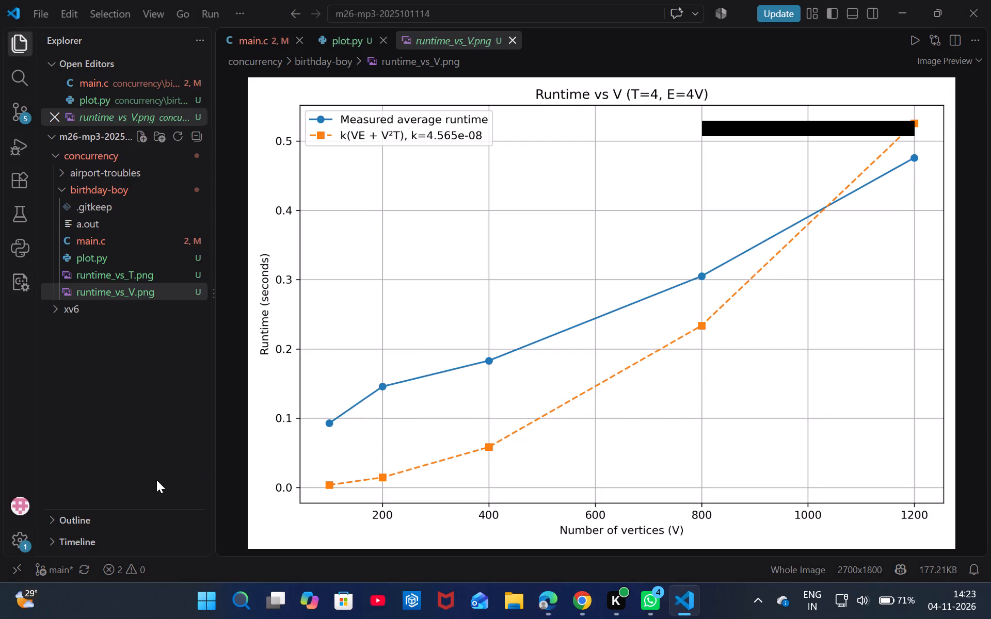
pyautogui.moveTo(120, 579); pyautogui.dragTo(118, 574)
pyautogui.click(118, 574)
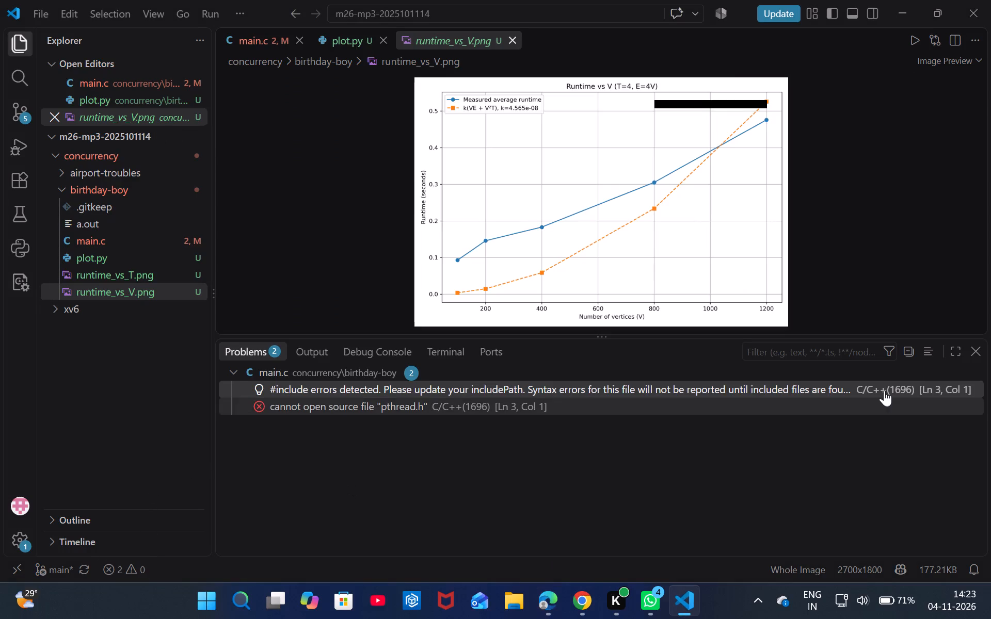
pyautogui.click(438, 358)
pyautogui.scroll(1, 474, 453)
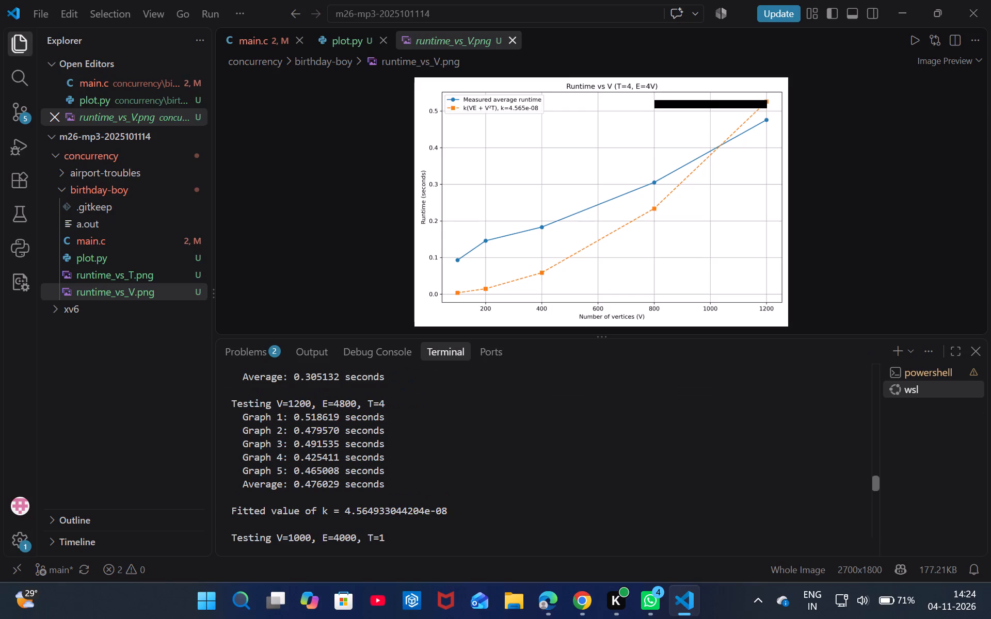
pyautogui.scroll(1, 474, 453)
pyautogui.scroll(-1, 474, 453)
# Switch back to the report in Edge and reread the Observation section together with the Runtime vs V chart.
pyautogui.click(546, 595)
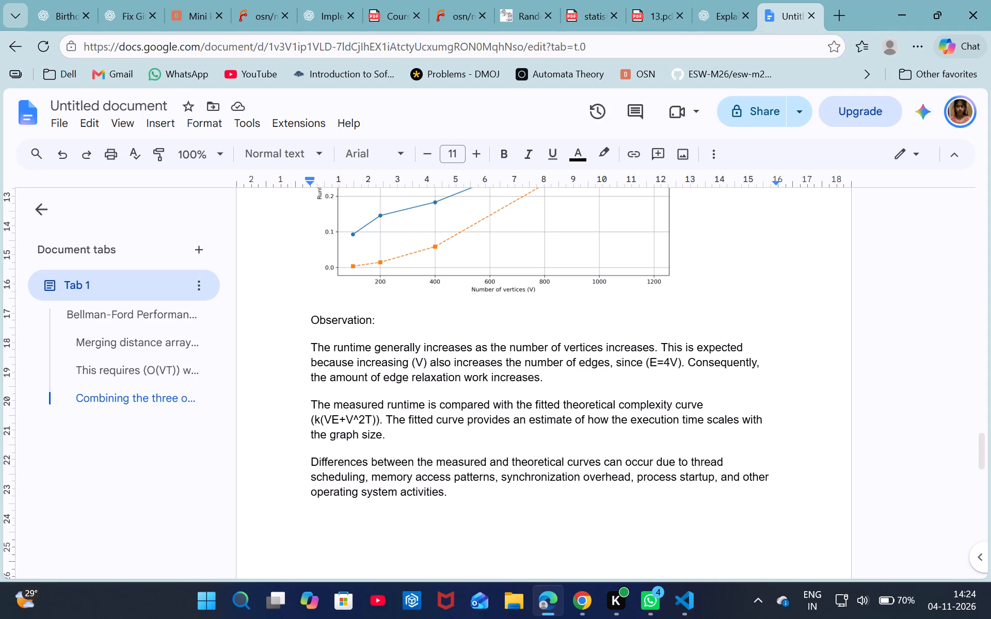
pyautogui.scroll(1, 566, 489)
pyautogui.scroll(-2, 566, 489)
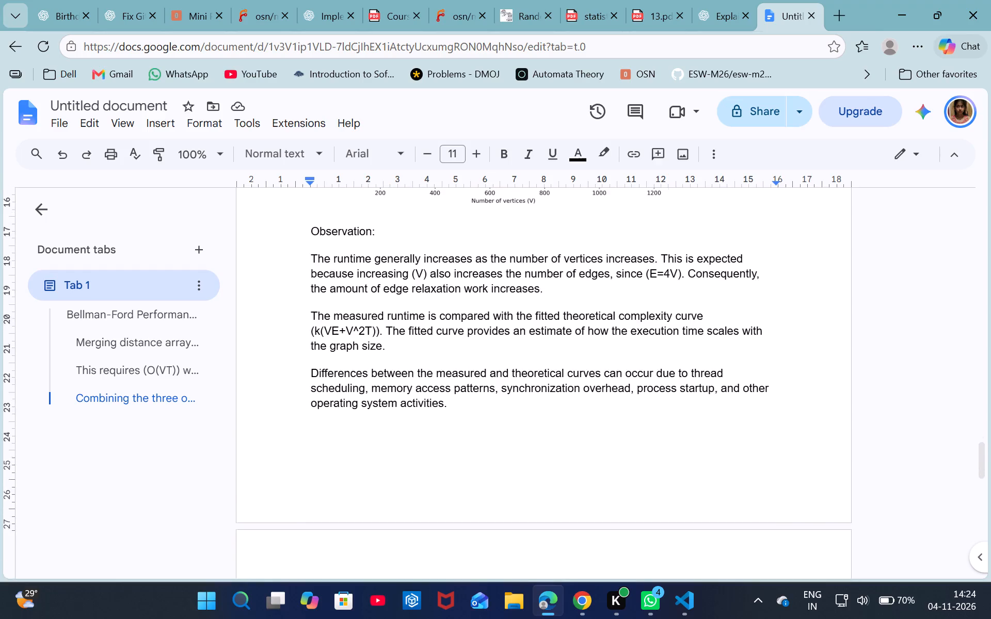
pyautogui.scroll(-1, 566, 489)
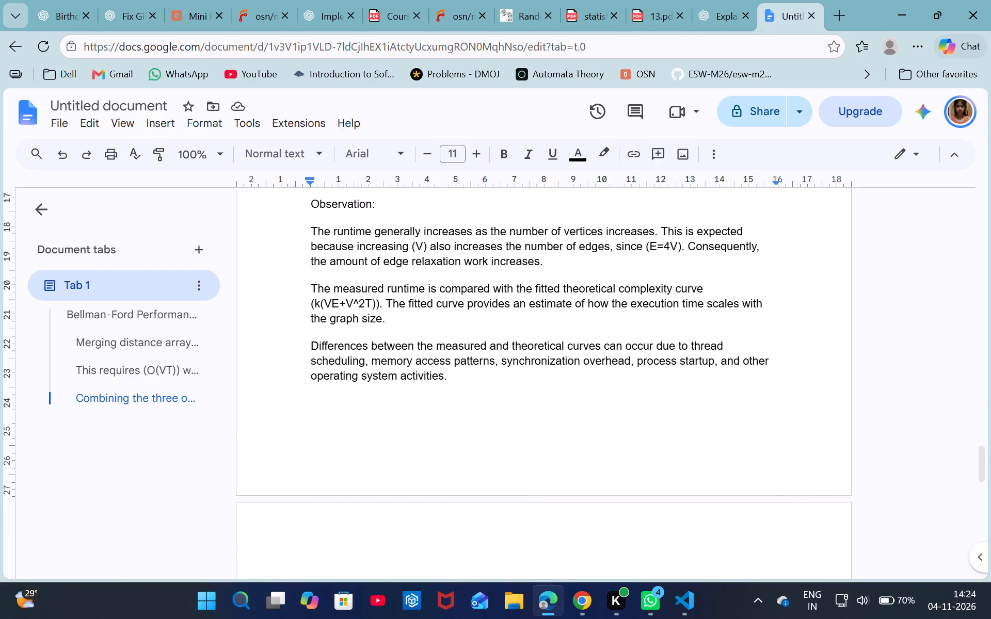
pyautogui.scroll(3, 566, 489)
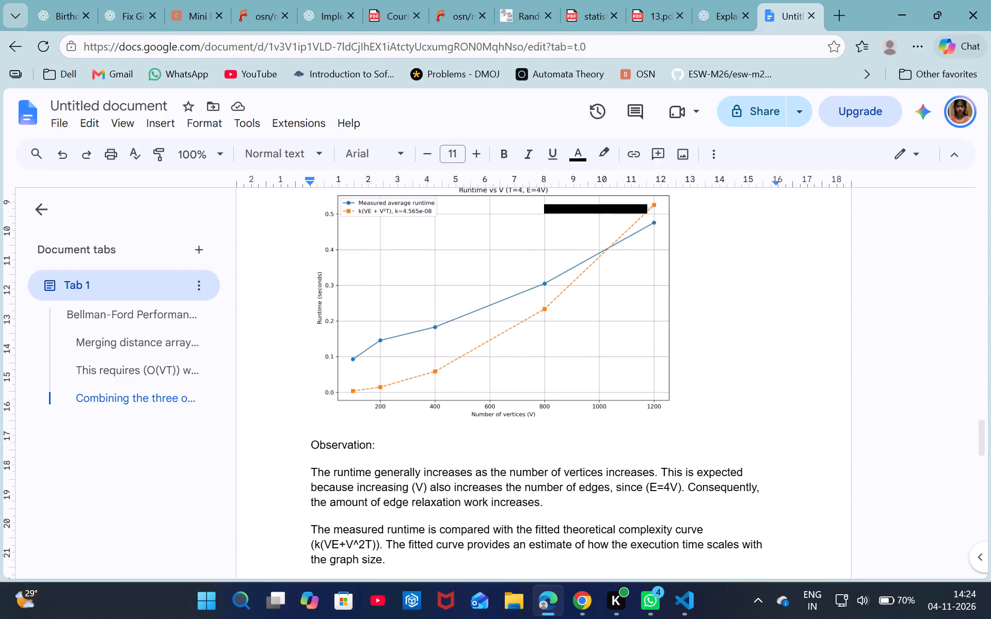
pyautogui.scroll(1, 566, 489)
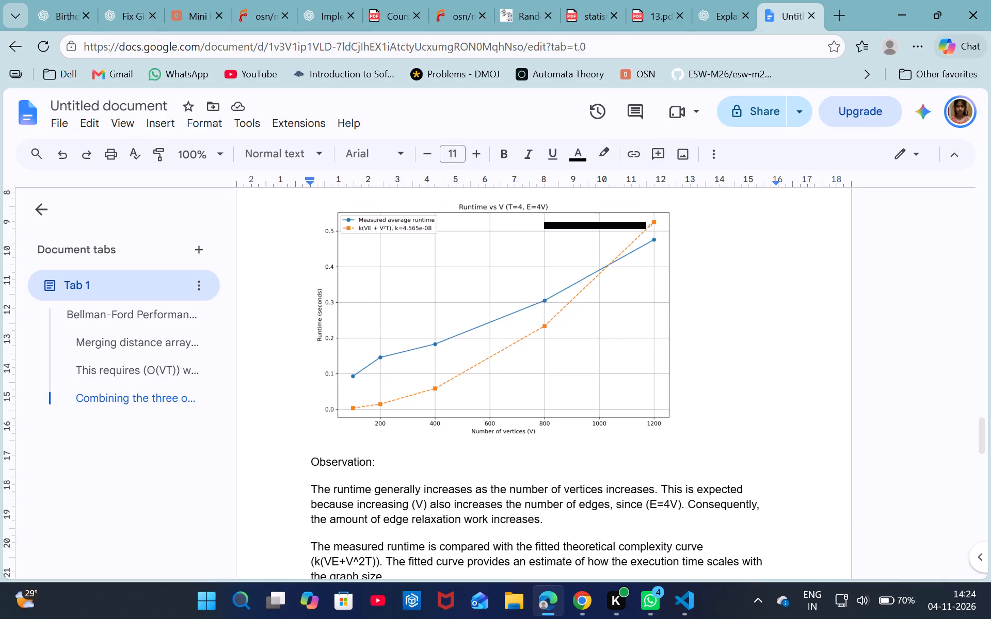
pyautogui.scroll(-3, 566, 489)
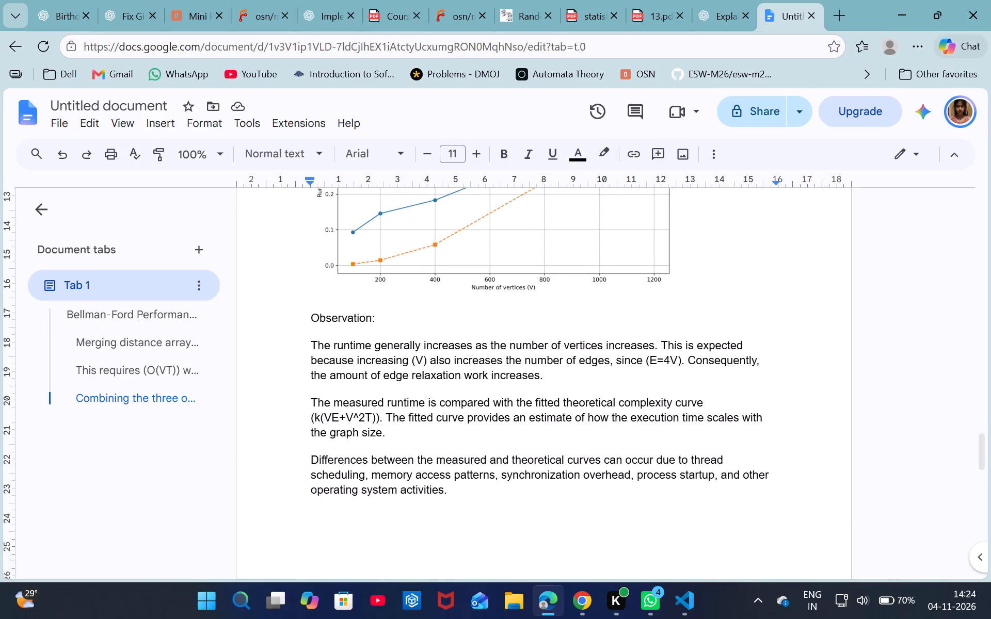
pyautogui.scroll(-2, 566, 489)
pyautogui.scroll(1, 566, 489)
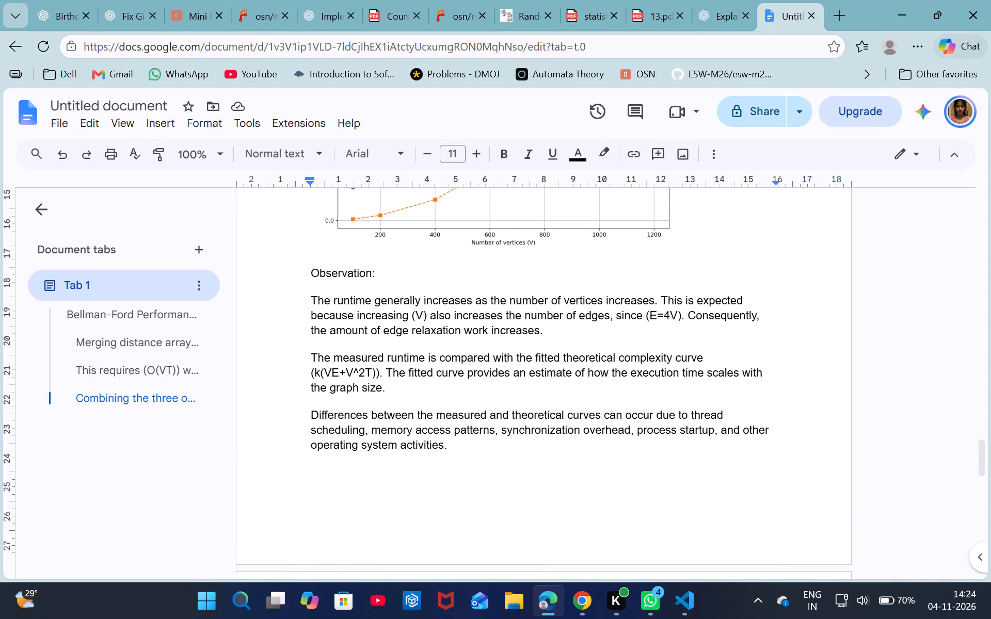
pyautogui.scroll(5, 566, 489)
pyautogui.scroll(-1, 566, 489)
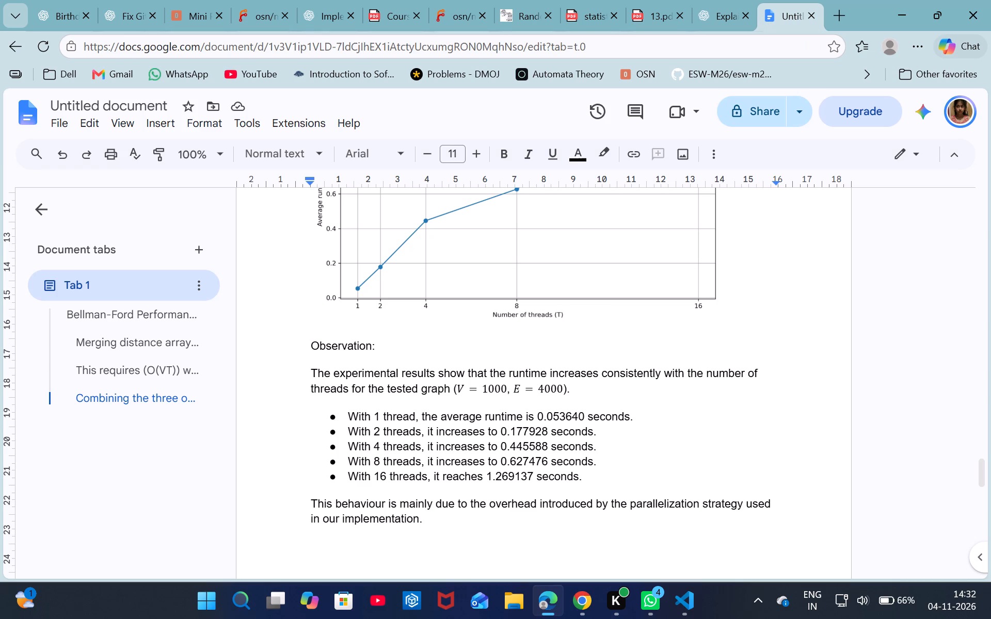
pyautogui.hotkey('ctrl', 'v')
# Delete the sentence beginning "This behaviour is mainly due to the overhead" and close the gap below the 16-thread bullet.
pyautogui.scroll(1, 310, 504)
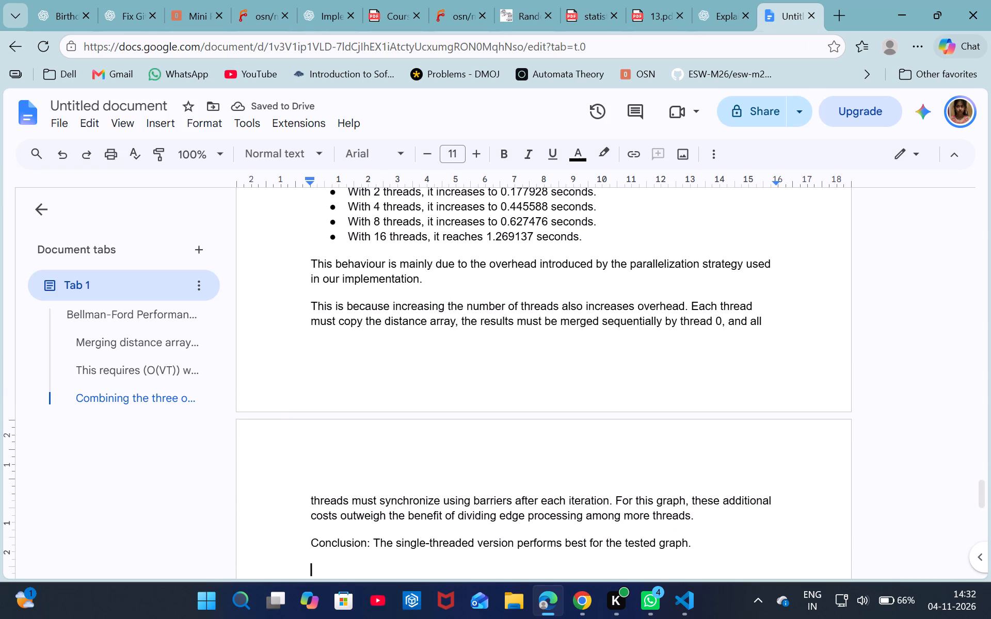
pyautogui.scroll(2, 402, 443)
pyautogui.moveTo(430, 426); pyautogui.dragTo(318, 414)
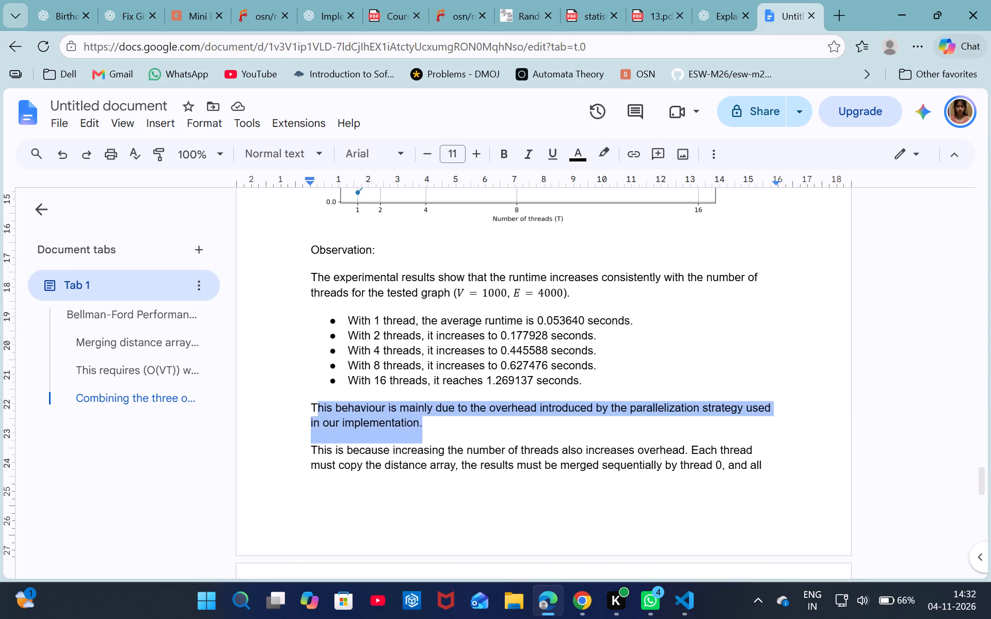
pyautogui.moveTo(318, 414); pyautogui.dragTo(302, 413)
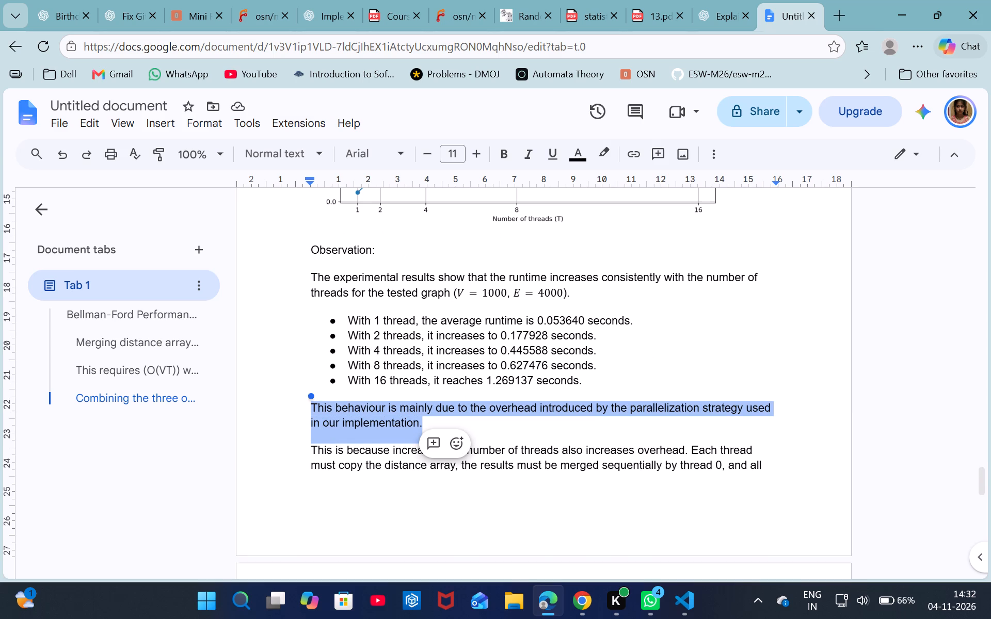
pyautogui.press('BackSpace')
pyautogui.press('BackSpace')
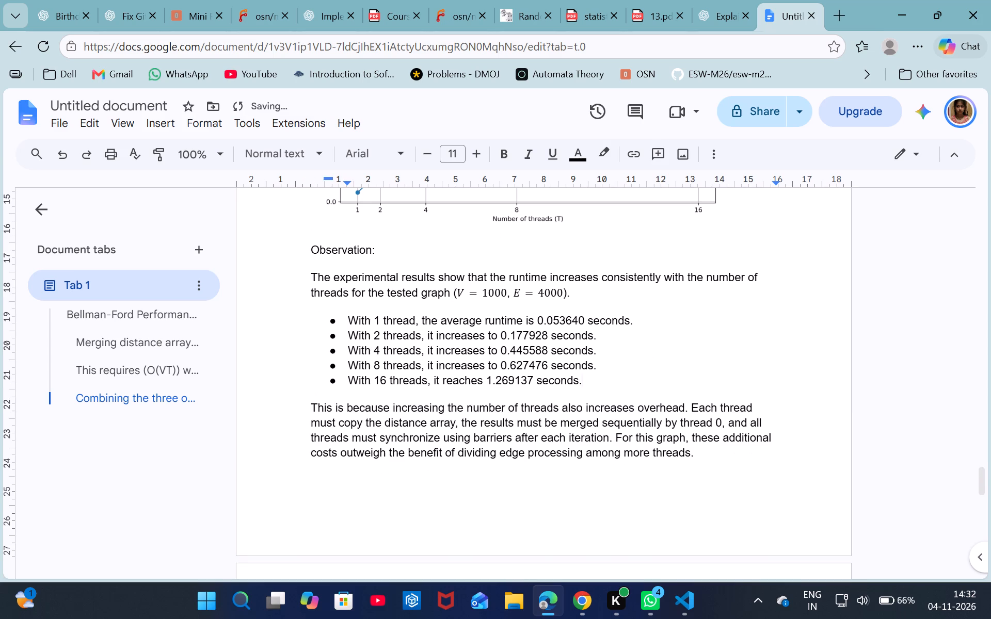
# Join the "Conclusion:" sentence onto the end of the overhead paragraph, separated by a space.
pyautogui.scroll(-2, 410, 461)
pyautogui.click(310, 469)
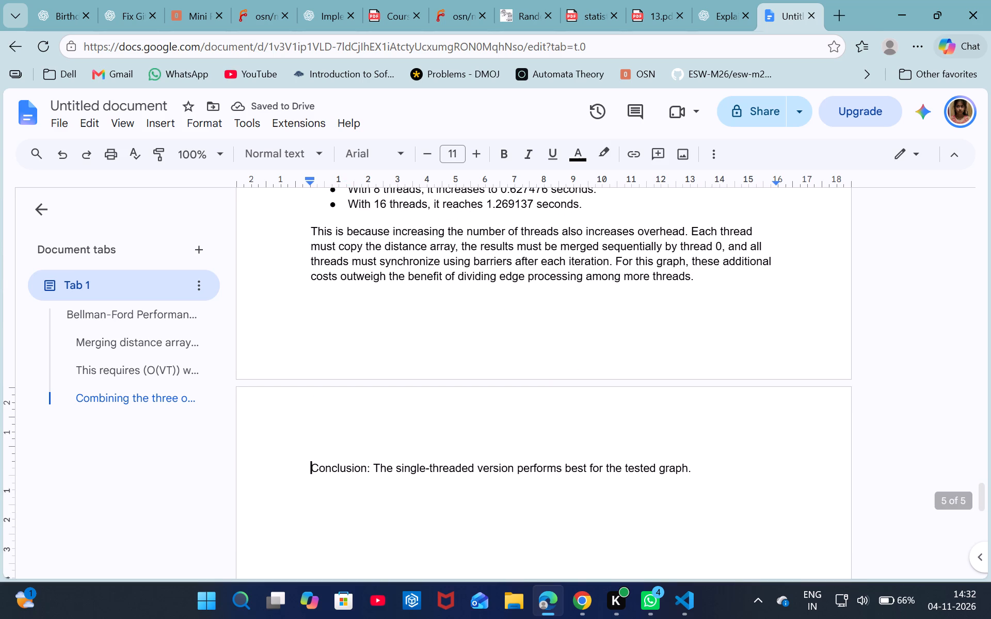
pyautogui.press('BackSpace')
pyautogui.scroll(3, 310, 469)
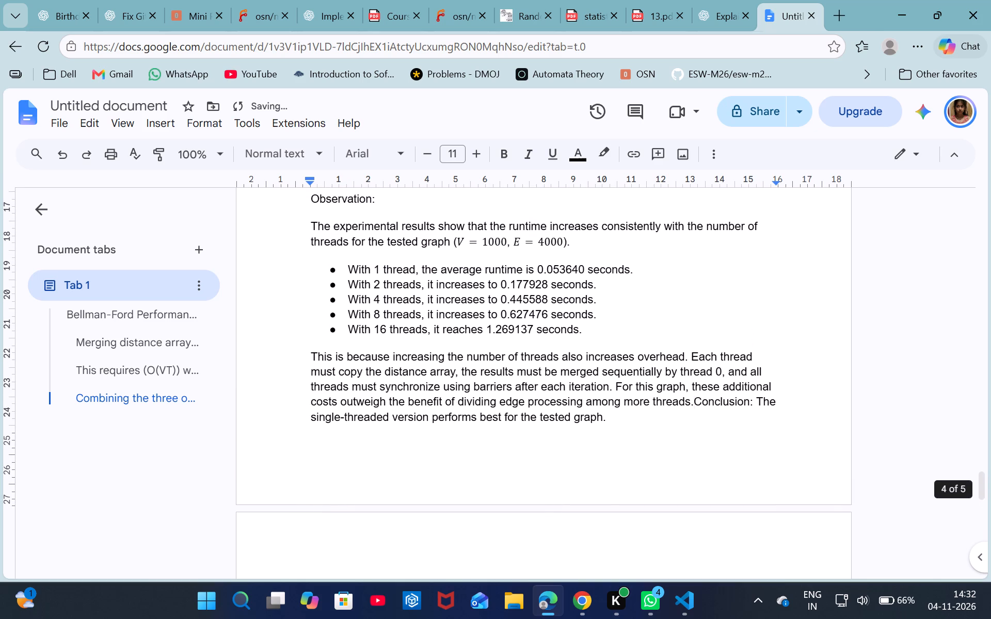
pyautogui.press('space')
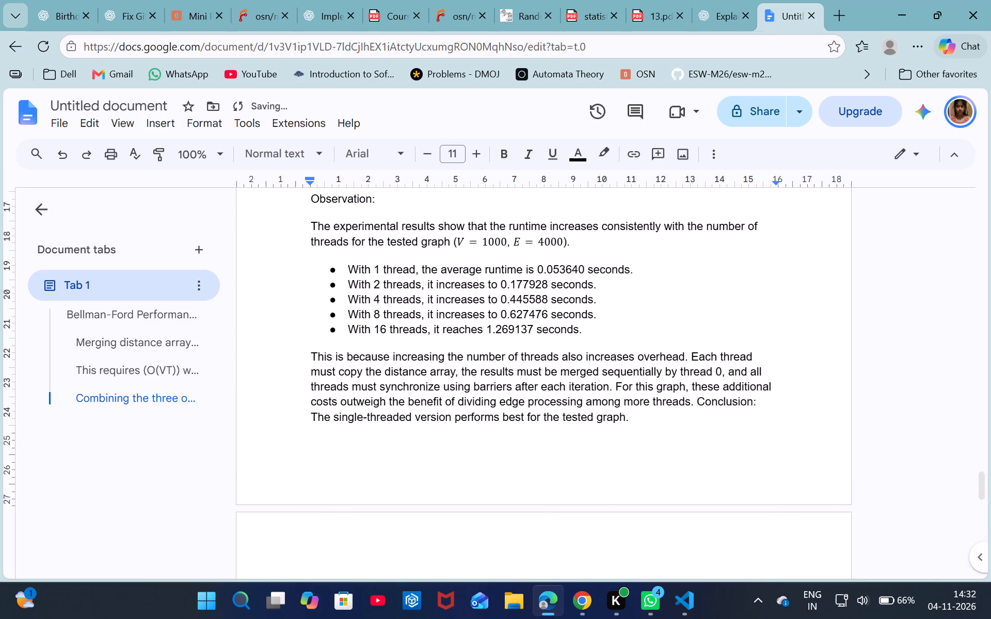
# Review the report's thread-count and vertex-count sections, including their plots and observations.
pyautogui.scroll(1, 507, 445)
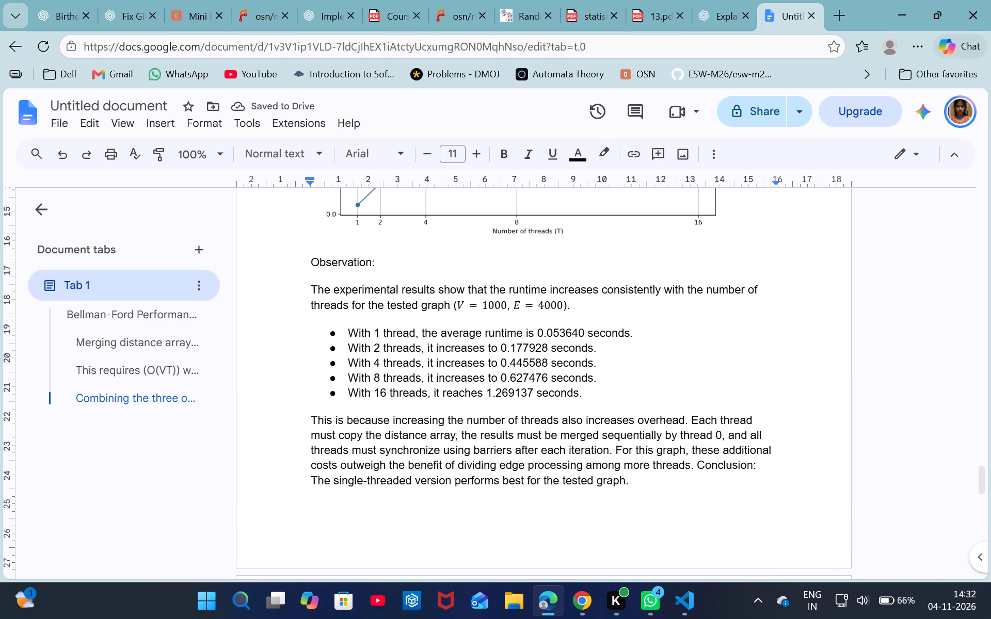
pyautogui.scroll(-3, 469, 399)
pyautogui.scroll(5, 469, 399)
pyautogui.scroll(-4, 469, 399)
pyautogui.scroll(3, 469, 399)
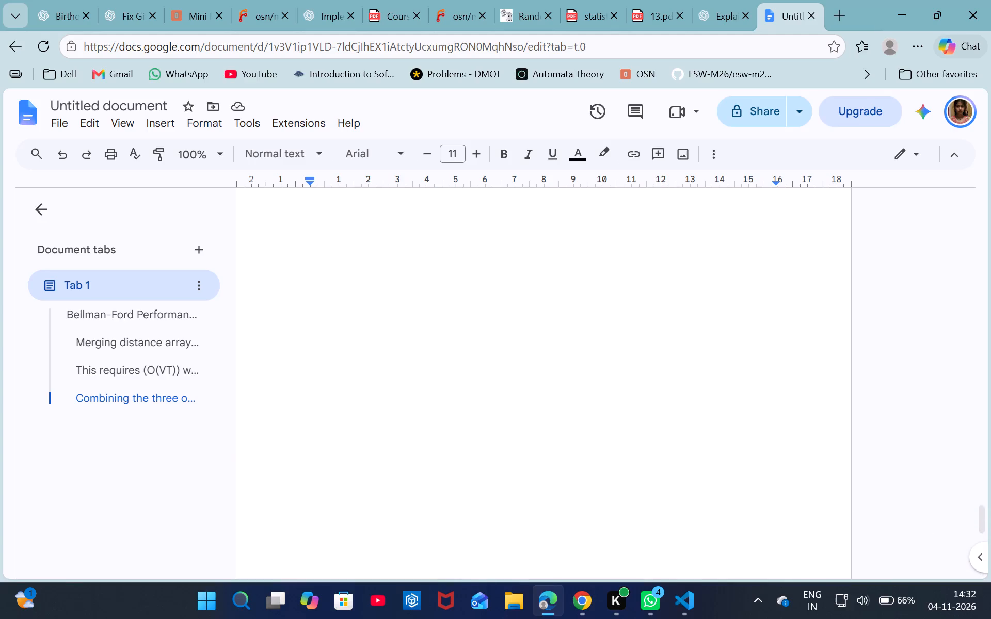
pyautogui.scroll(5, 469, 399)
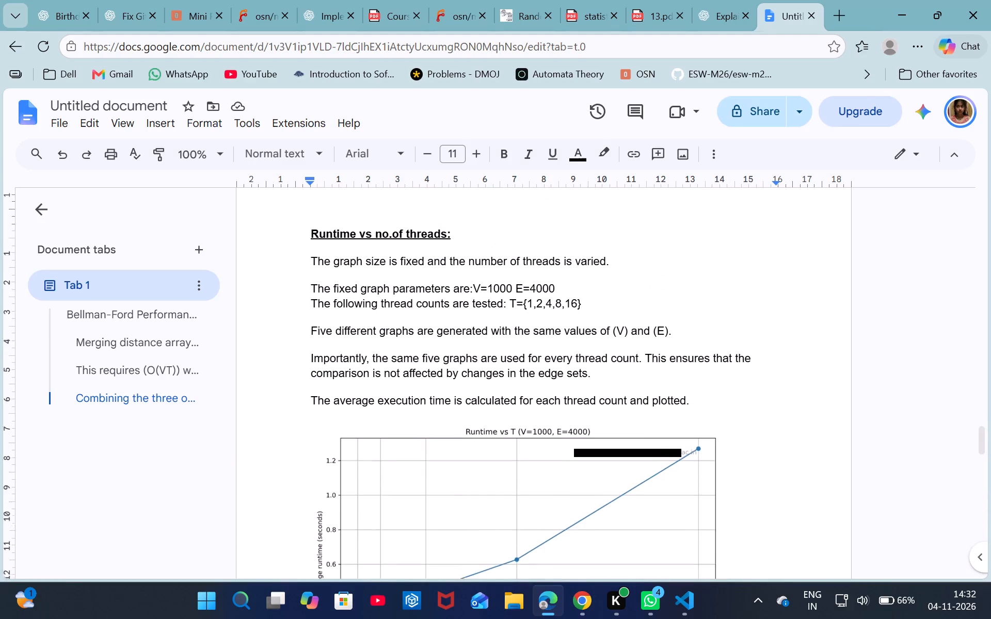
pyautogui.scroll(4, 469, 399)
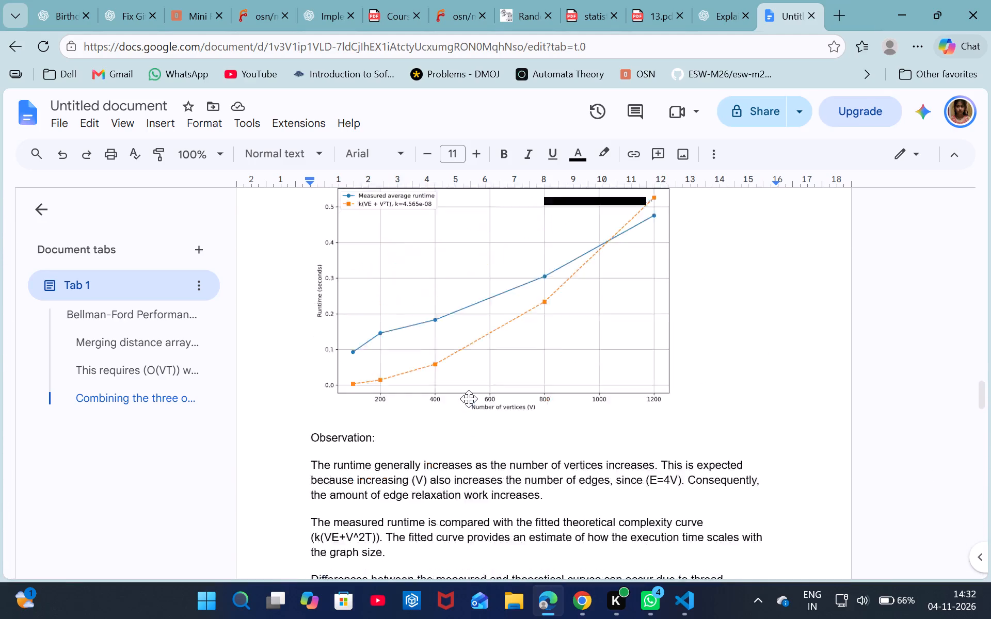
pyautogui.scroll(1, 469, 399)
# Check the assignment's Performance analysis requirements and the online repository, and create README.md in the repository root in Visual Studio Code.
pyautogui.click(185, 0)
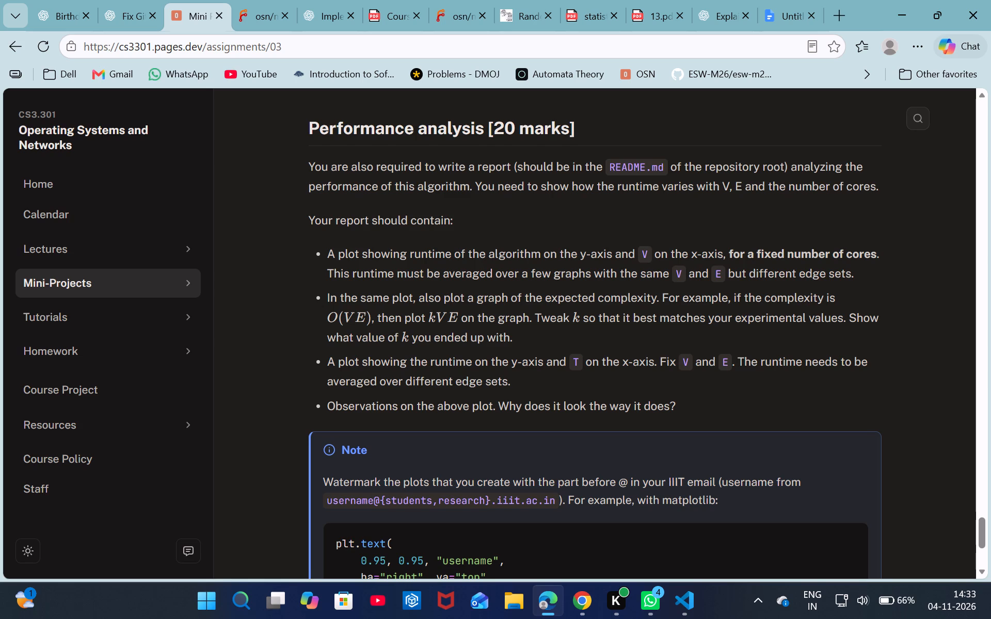
pyautogui.scroll(-1, 463, 337)
pyautogui.scroll(1, 463, 337)
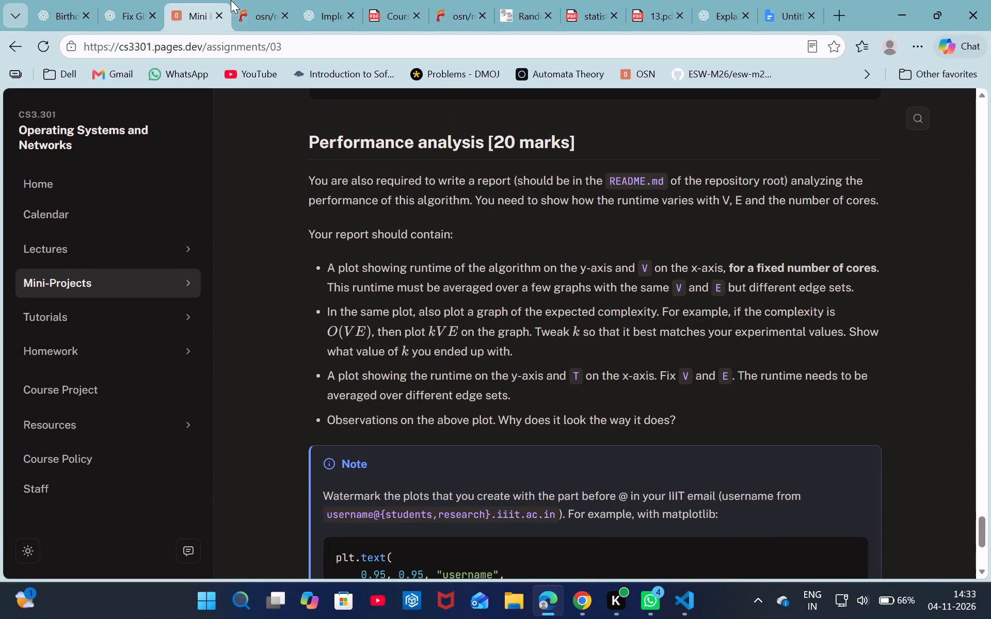
pyautogui.click(248, 2)
pyautogui.scroll(-1, 292, 420)
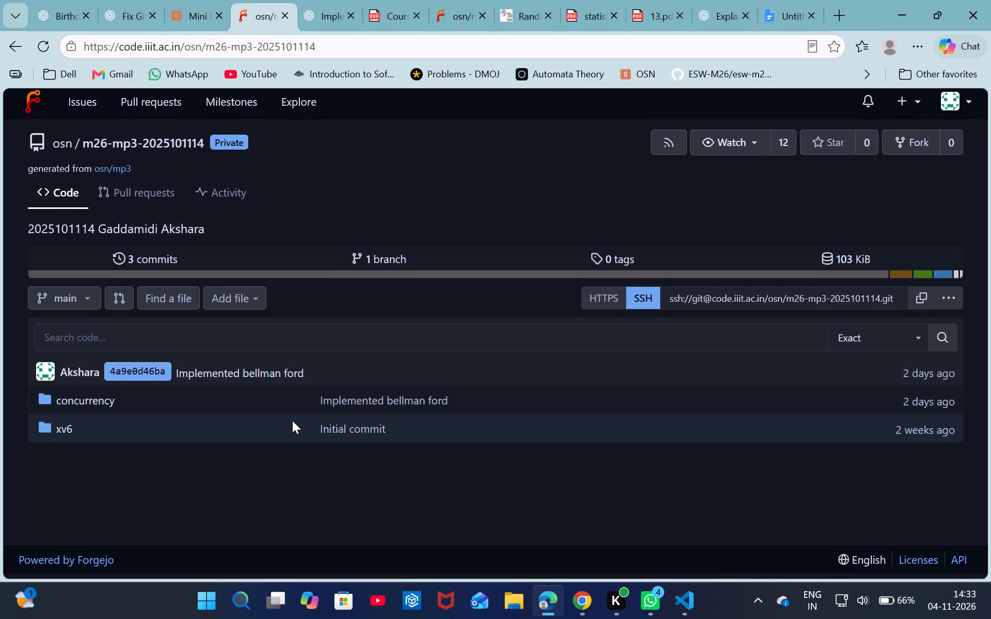
pyautogui.click(684, 600)
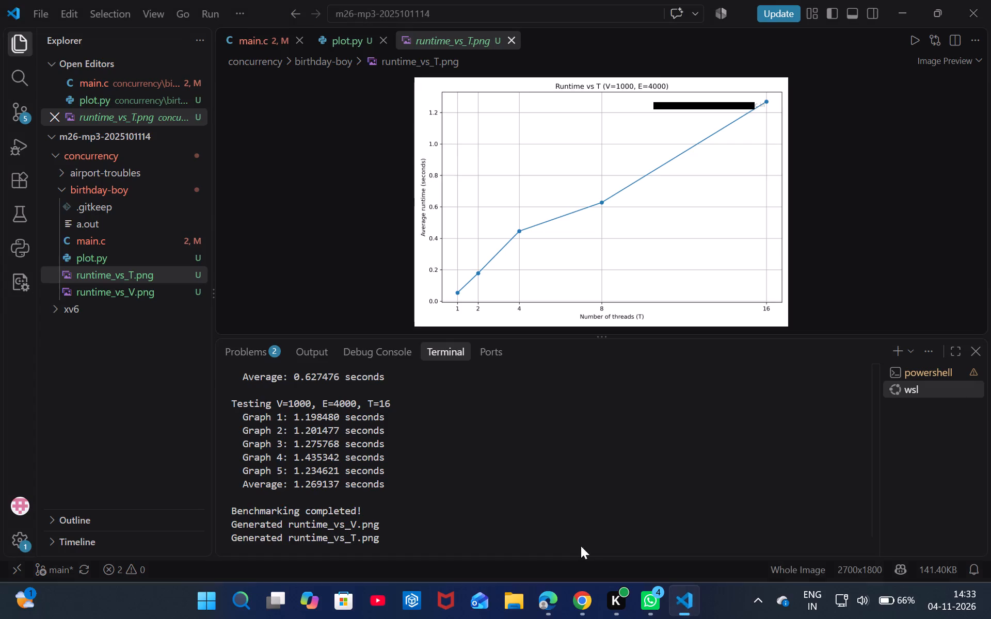
pyautogui.click(126, 154)
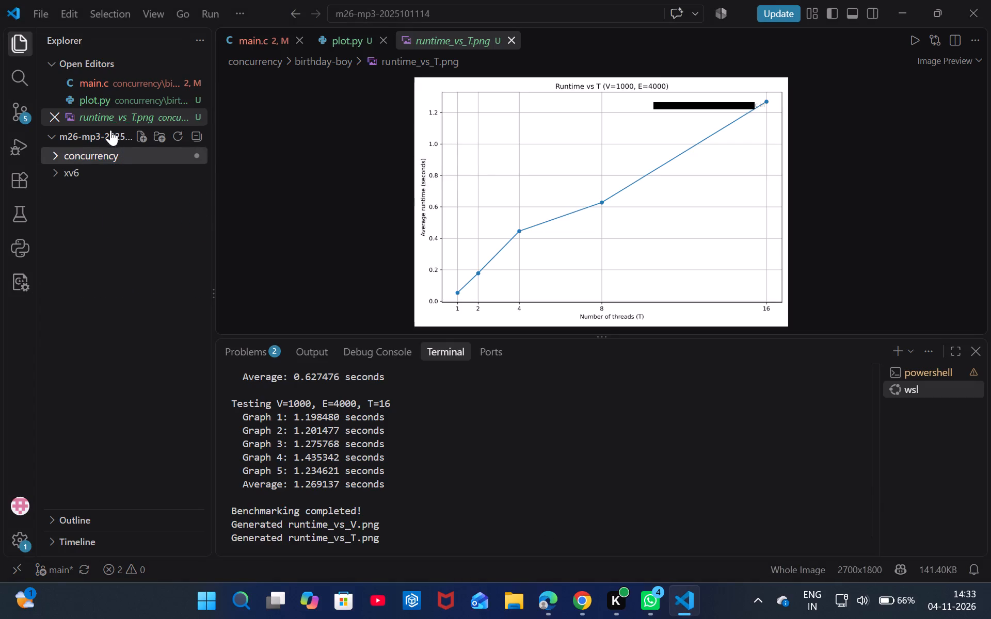
pyautogui.click(114, 201)
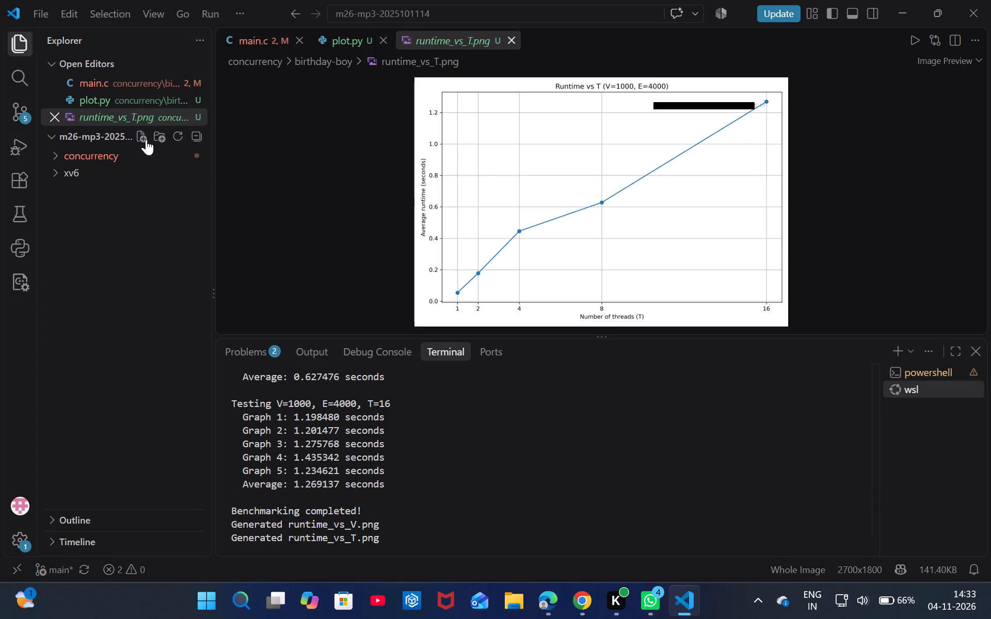
pyautogui.click(145, 136)
pyautogui.write('README')
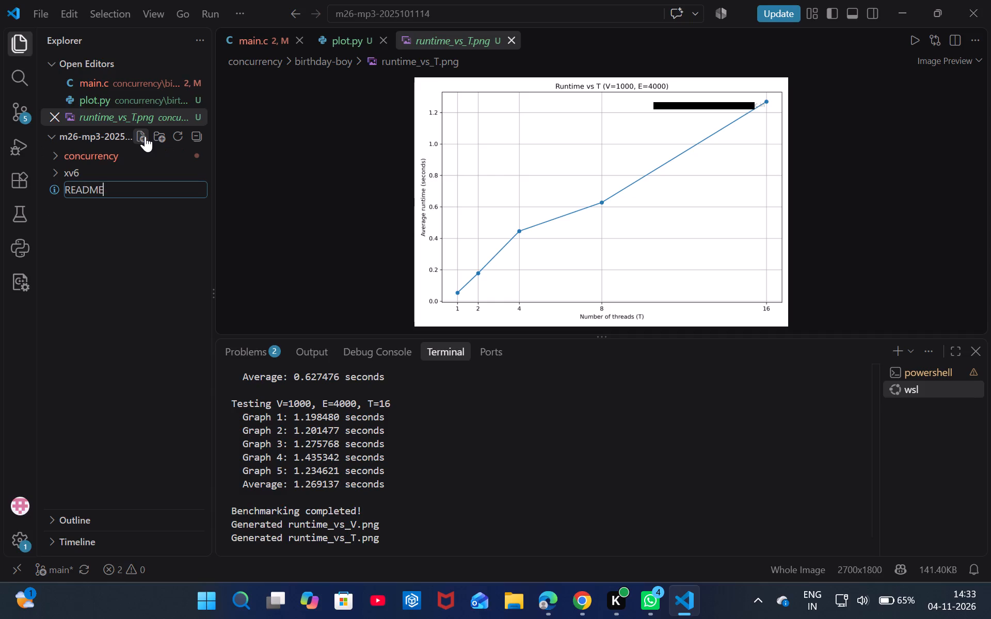
pyautogui.write('.md')
pyautogui.press('Return')
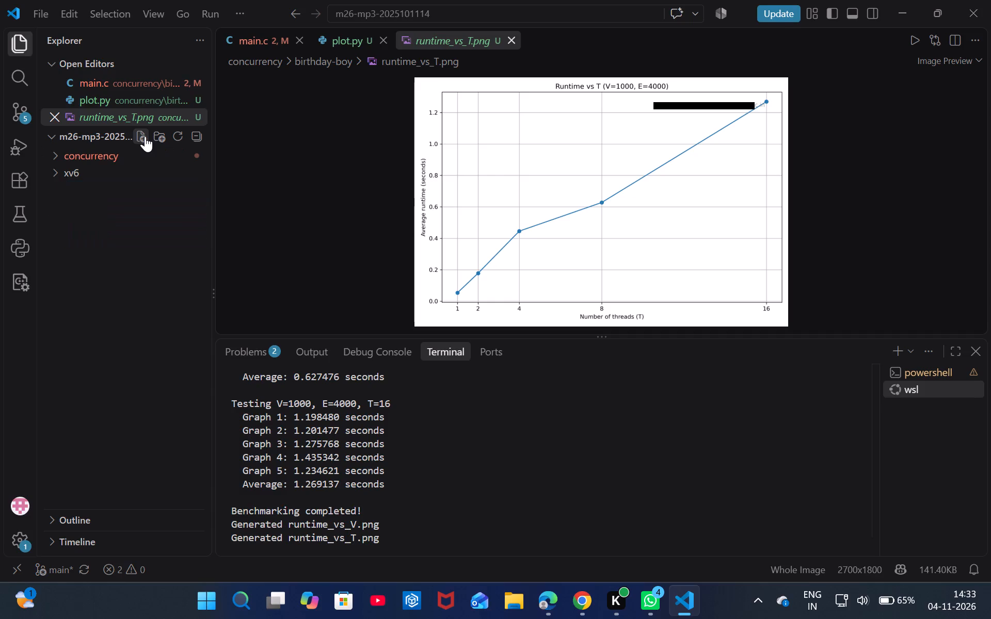
# Recheck the assignment's Performance analysis requirements against the Google Docs report, going back to the report's title and introduction.
pyautogui.click(538, 591)
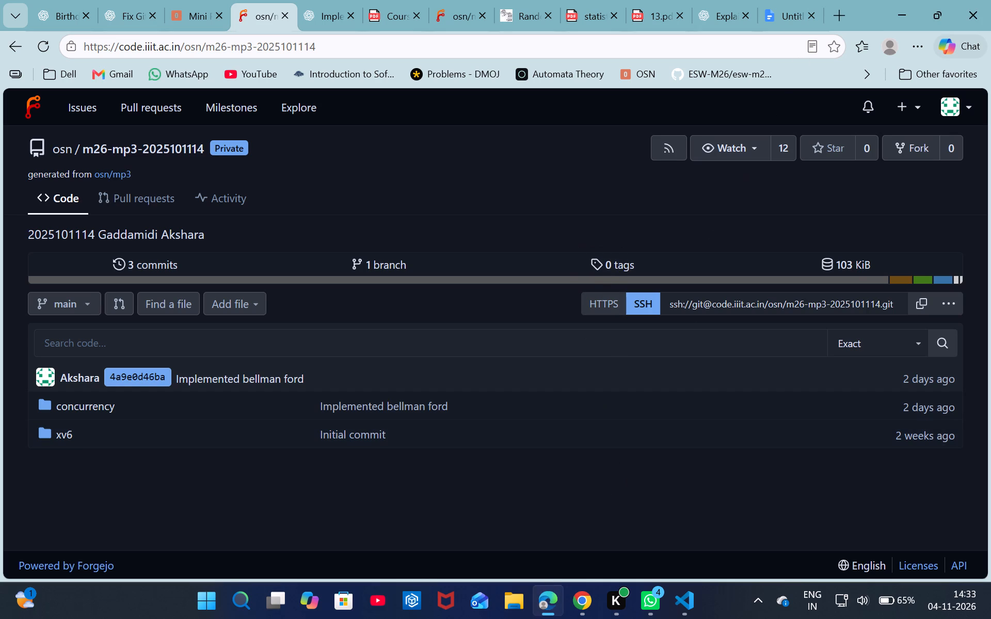
pyautogui.click(177, 24)
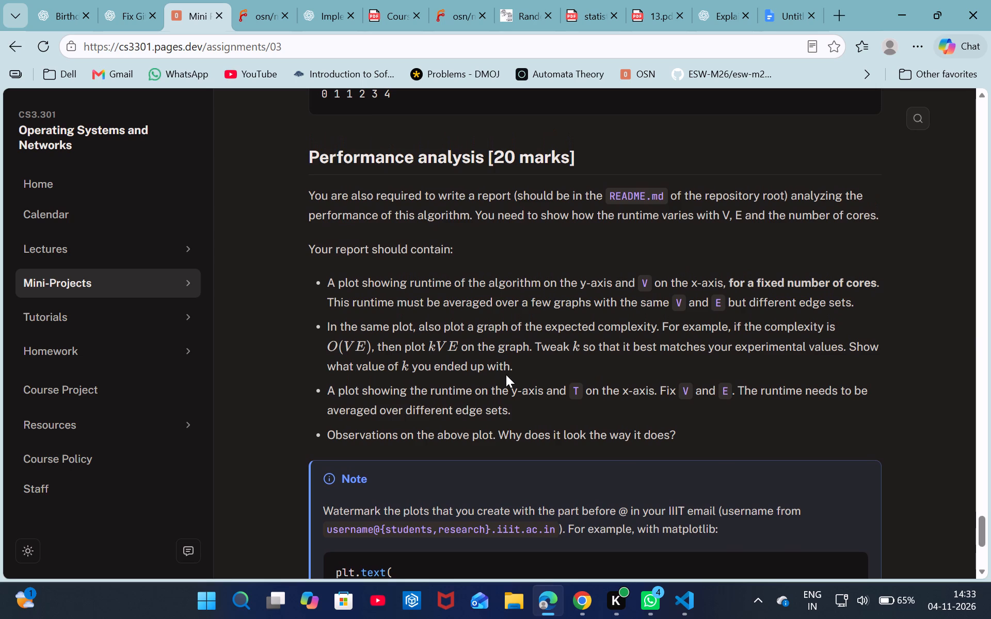
pyautogui.click(762, 20)
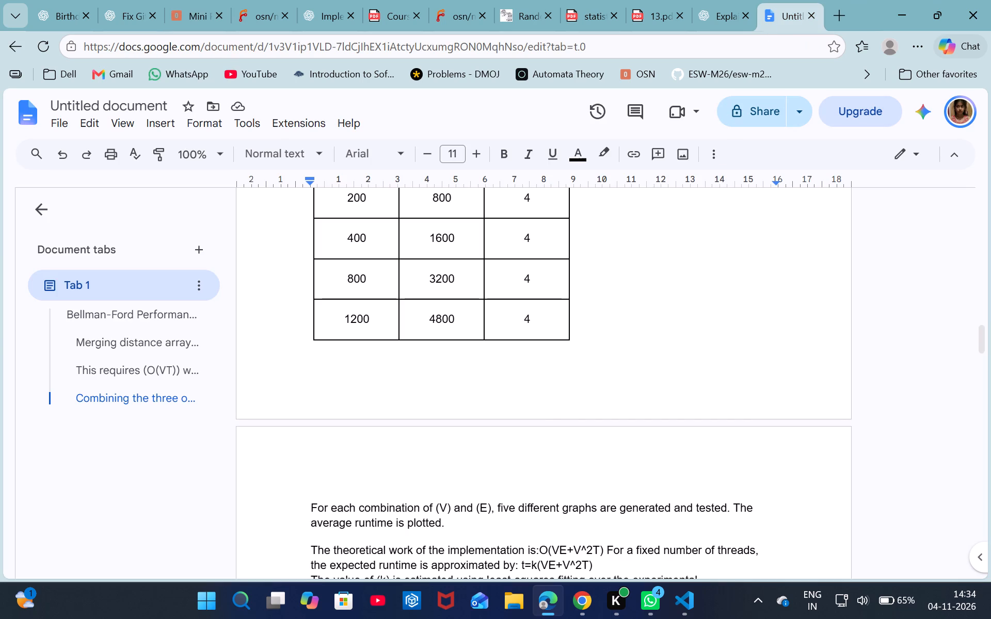
pyautogui.scroll(10, 638, 410)
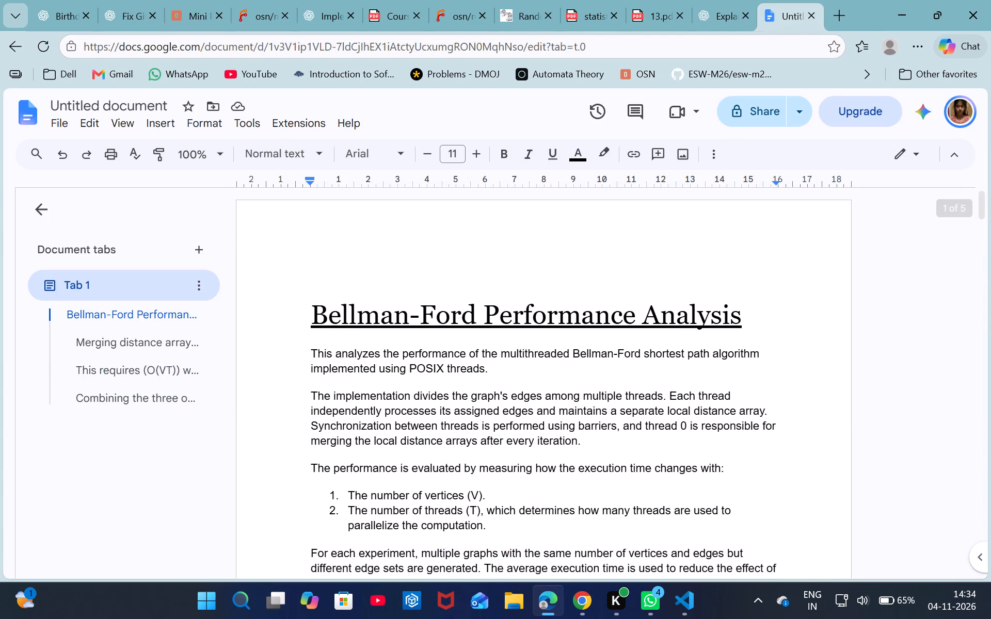
pyautogui.click(690, 609)
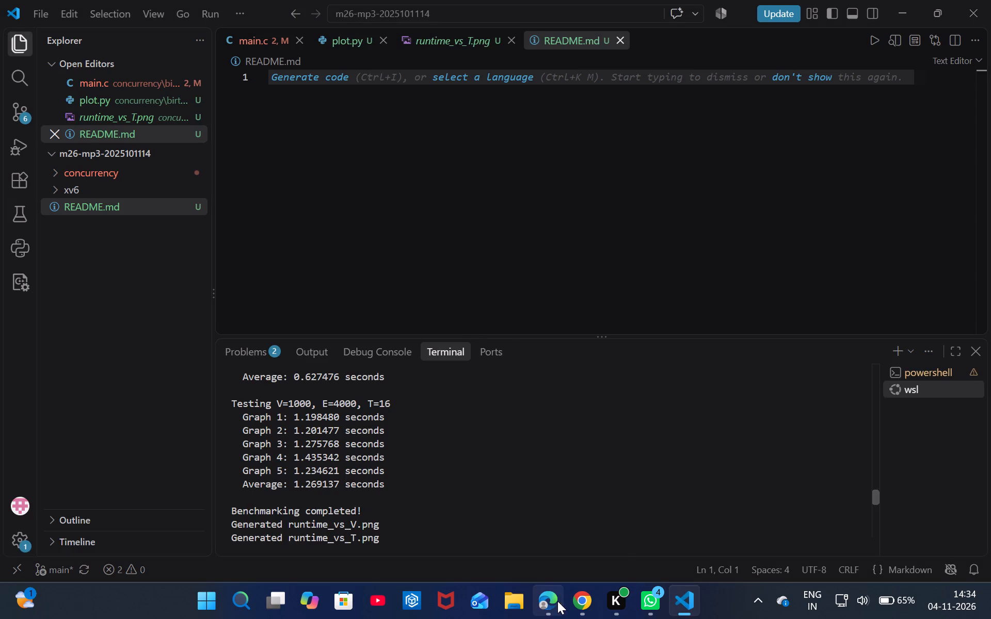
pyautogui.click(549, 600)
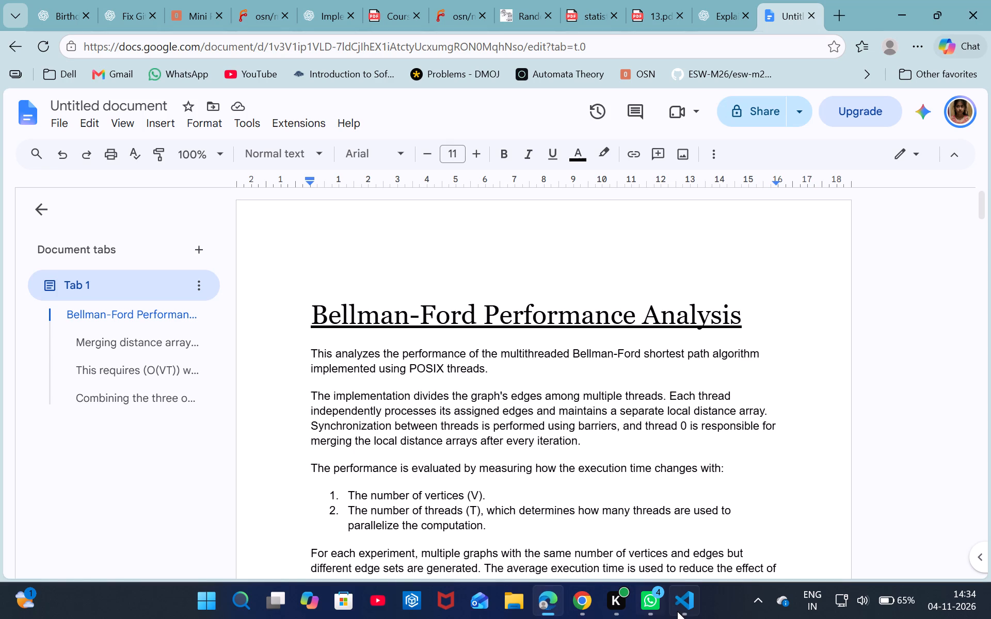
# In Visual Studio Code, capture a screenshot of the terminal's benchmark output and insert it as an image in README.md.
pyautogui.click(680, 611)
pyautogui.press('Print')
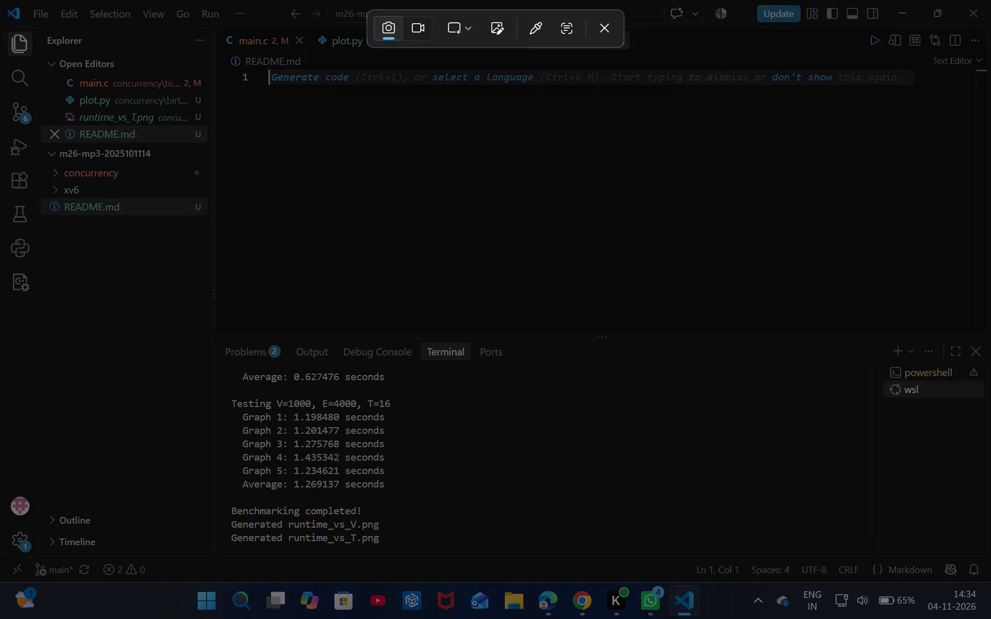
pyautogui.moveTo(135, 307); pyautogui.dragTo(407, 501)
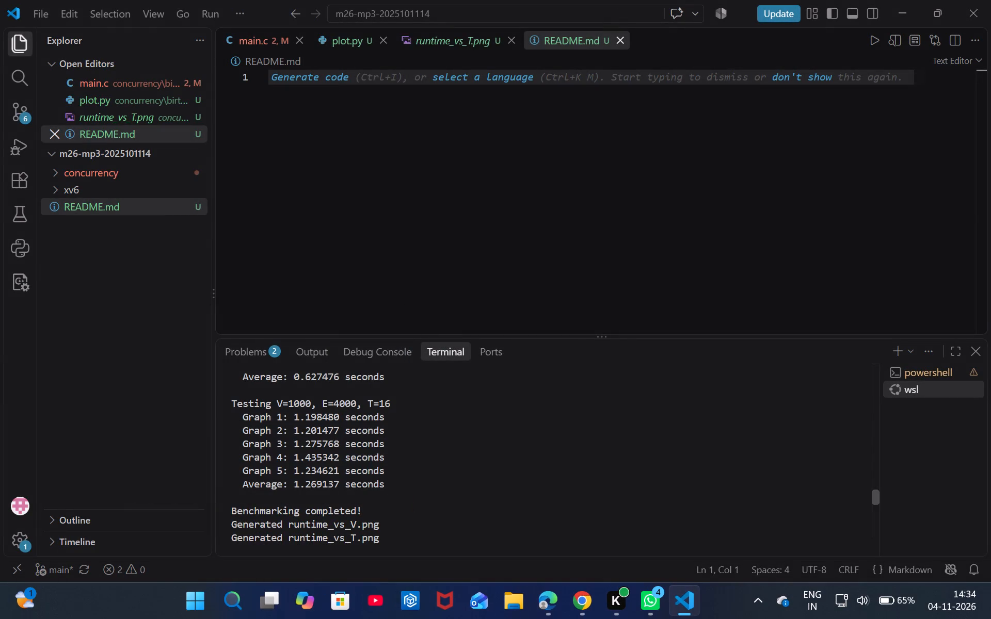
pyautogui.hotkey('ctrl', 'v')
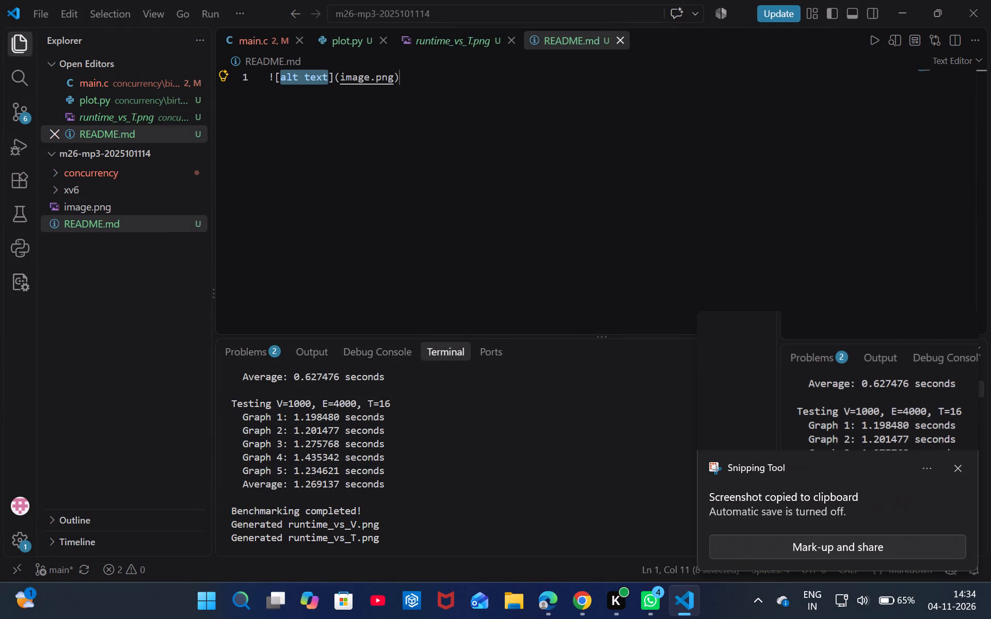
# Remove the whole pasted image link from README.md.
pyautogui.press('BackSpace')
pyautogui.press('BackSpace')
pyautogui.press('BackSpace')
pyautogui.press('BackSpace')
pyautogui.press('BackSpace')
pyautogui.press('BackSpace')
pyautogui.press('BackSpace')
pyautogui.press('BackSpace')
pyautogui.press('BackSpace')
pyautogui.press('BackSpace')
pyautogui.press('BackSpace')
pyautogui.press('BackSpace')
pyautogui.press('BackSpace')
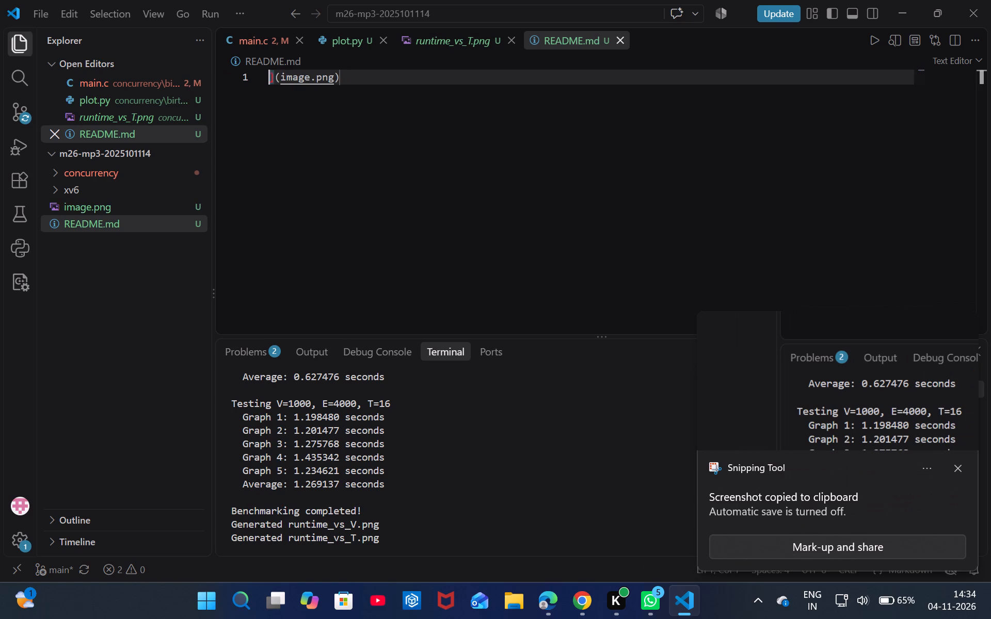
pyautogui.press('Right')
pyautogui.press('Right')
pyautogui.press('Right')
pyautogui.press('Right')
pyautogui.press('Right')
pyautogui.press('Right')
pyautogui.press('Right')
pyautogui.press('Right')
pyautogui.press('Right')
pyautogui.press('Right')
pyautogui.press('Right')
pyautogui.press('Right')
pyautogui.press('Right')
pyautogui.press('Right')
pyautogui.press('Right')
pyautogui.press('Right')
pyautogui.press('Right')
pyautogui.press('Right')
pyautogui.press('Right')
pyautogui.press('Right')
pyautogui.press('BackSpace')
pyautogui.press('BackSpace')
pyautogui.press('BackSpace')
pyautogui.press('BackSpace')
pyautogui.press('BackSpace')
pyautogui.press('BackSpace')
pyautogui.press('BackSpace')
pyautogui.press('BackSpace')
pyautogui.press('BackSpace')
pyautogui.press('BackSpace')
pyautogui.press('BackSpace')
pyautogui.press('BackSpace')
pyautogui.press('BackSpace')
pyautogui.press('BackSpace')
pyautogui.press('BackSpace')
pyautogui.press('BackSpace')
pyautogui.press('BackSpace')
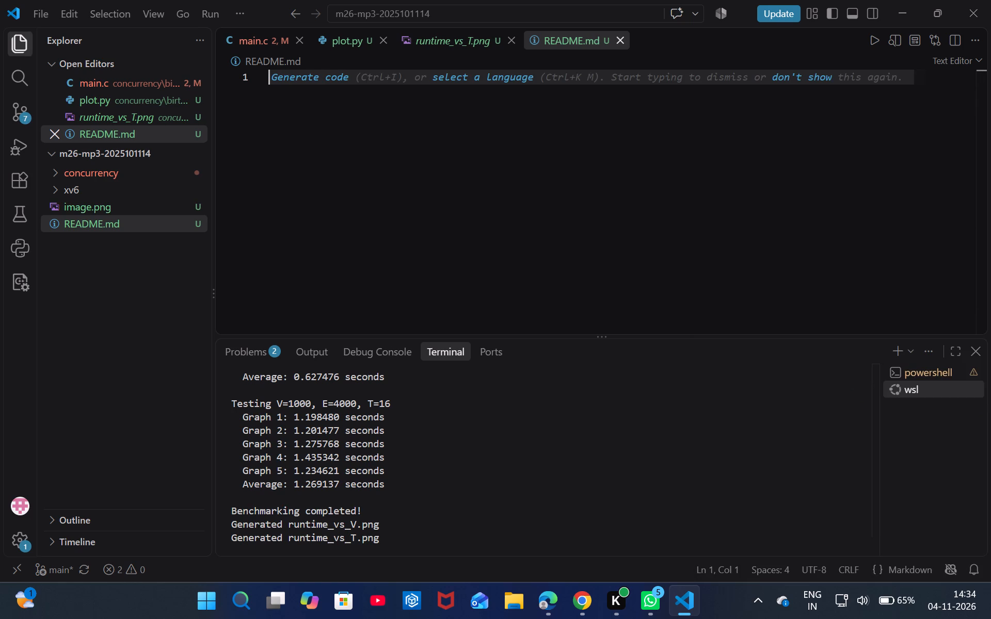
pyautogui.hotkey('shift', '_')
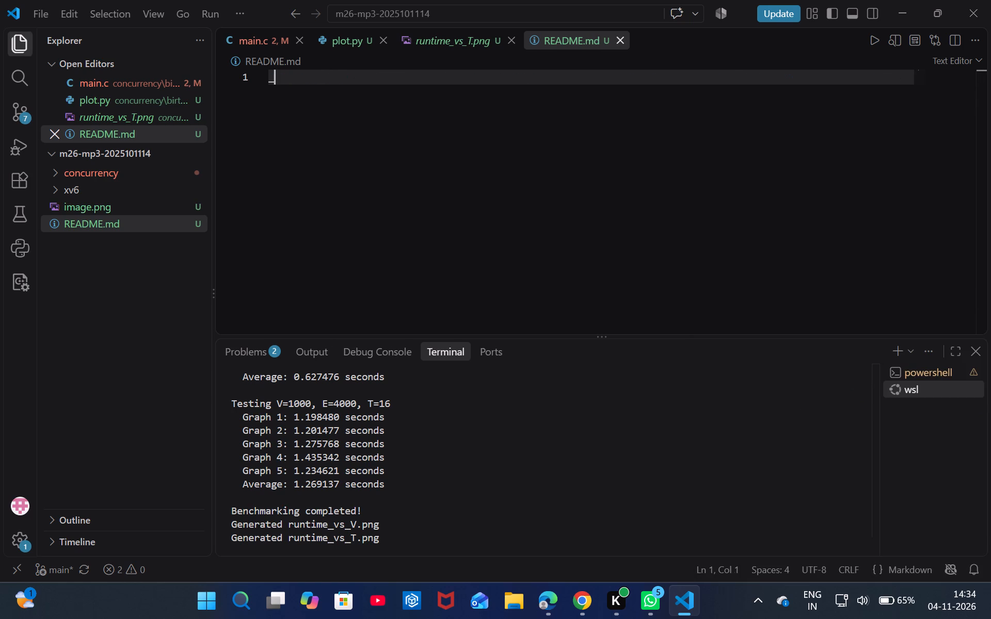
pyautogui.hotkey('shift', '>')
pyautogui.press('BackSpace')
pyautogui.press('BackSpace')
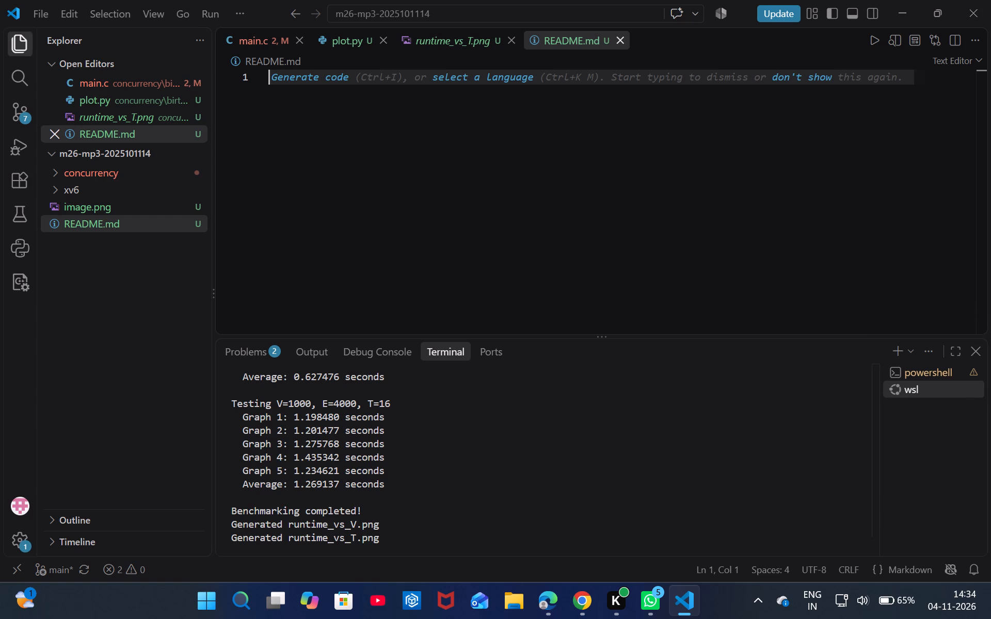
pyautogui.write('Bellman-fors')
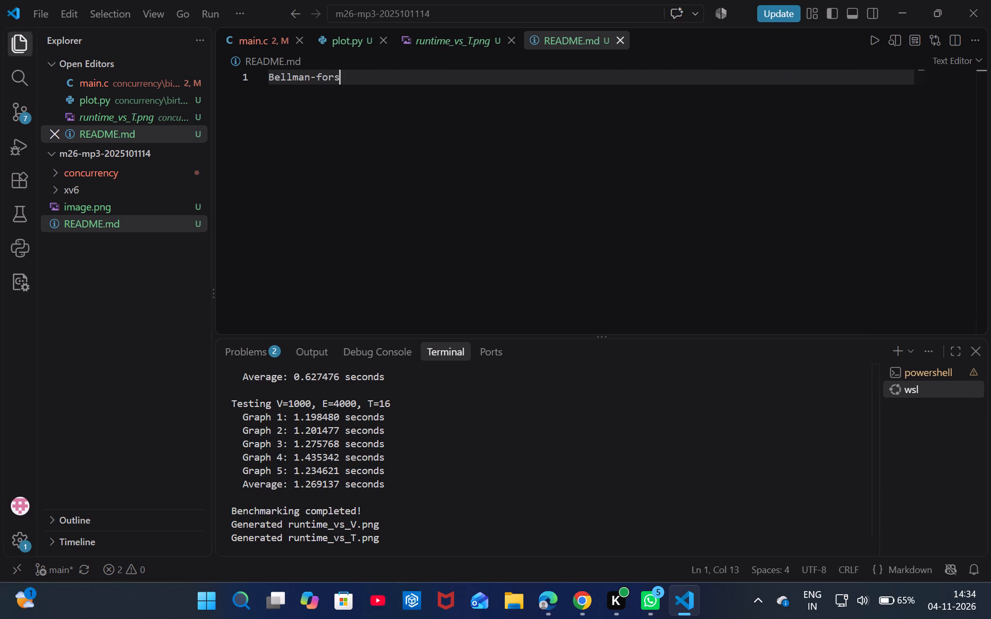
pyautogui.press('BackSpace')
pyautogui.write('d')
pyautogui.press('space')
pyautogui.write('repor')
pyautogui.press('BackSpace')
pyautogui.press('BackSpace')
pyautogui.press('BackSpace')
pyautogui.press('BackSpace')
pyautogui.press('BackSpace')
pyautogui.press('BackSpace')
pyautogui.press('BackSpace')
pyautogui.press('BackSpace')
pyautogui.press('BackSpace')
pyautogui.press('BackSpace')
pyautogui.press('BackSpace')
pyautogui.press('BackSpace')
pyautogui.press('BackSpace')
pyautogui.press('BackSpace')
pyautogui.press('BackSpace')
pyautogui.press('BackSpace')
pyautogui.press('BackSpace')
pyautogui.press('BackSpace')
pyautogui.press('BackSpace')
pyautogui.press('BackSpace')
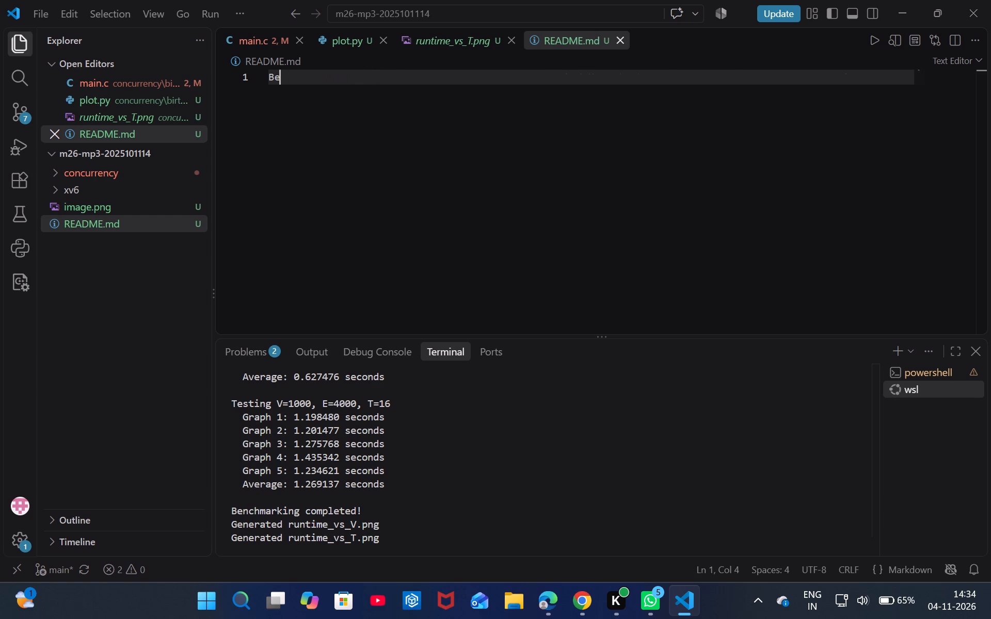
# Write "Birthday boy report is added as a pdf in this repo." on the first line of README.md.
pyautogui.write('Birthday boy report pdf')
pyautogui.press('space')
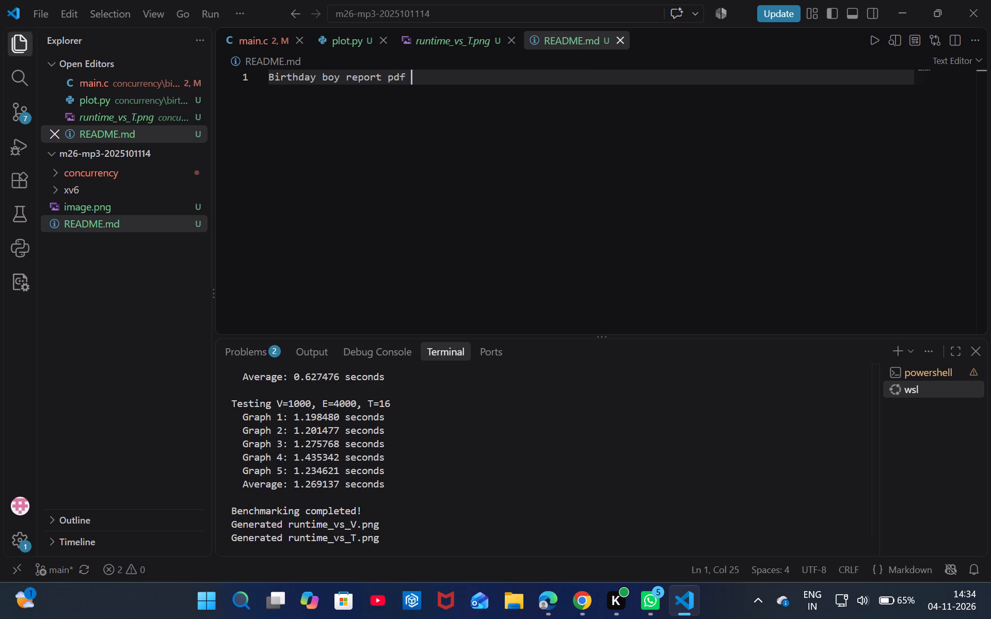
pyautogui.press('BackSpace')
pyautogui.press('BackSpace')
pyautogui.press('BackSpace')
pyautogui.press('BackSpace')
pyautogui.write('is added as a pdf in this repo.')
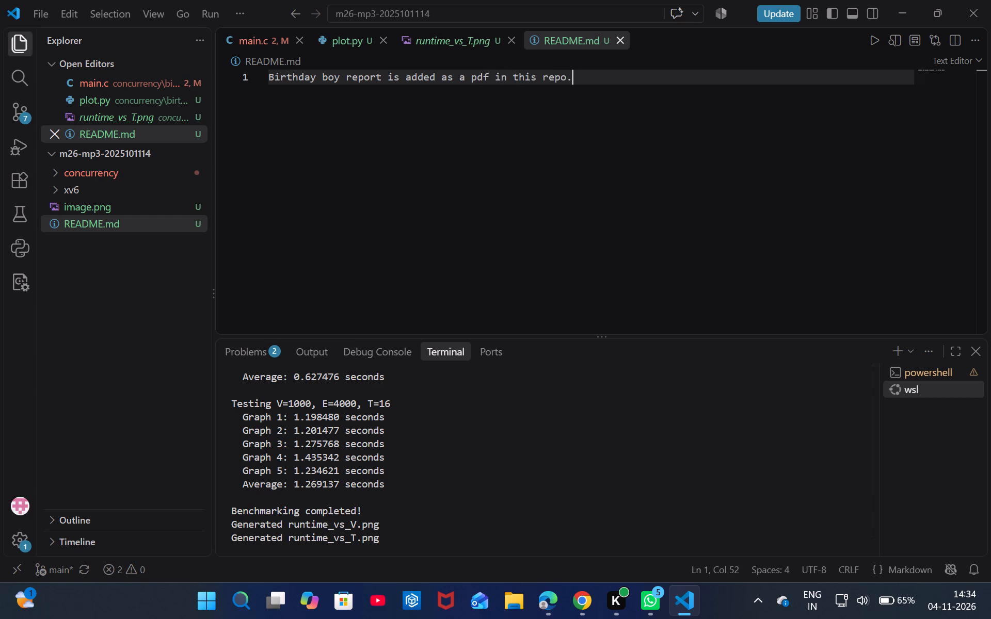
# Delete the leftover image.png from the repository root, moving it to the Recycle Bin.
pyautogui.click(116, 294)
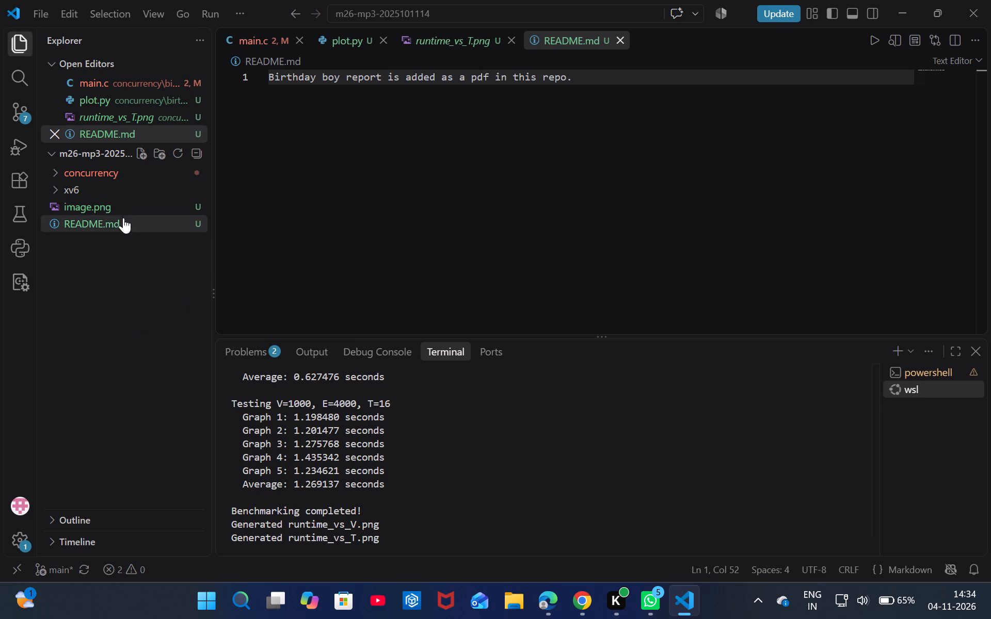
pyautogui.click(113, 202)
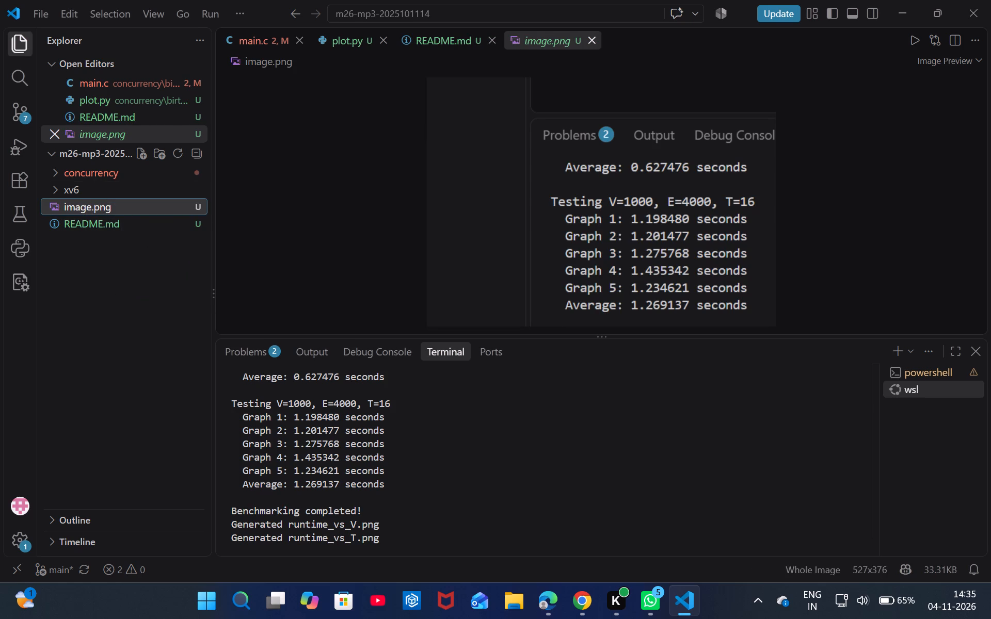
pyautogui.press('Delete')
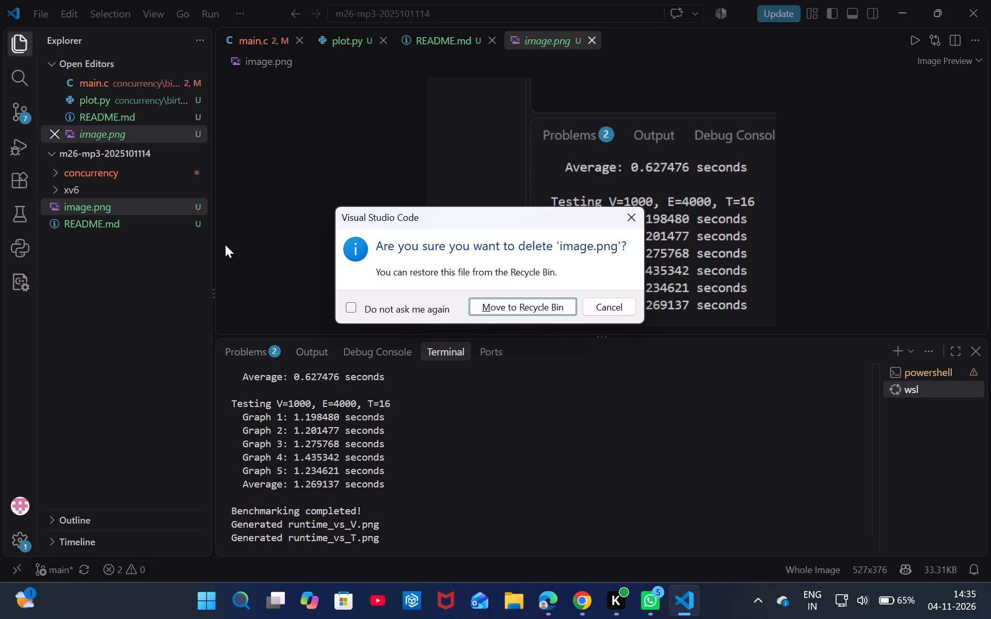
pyautogui.click(490, 313)
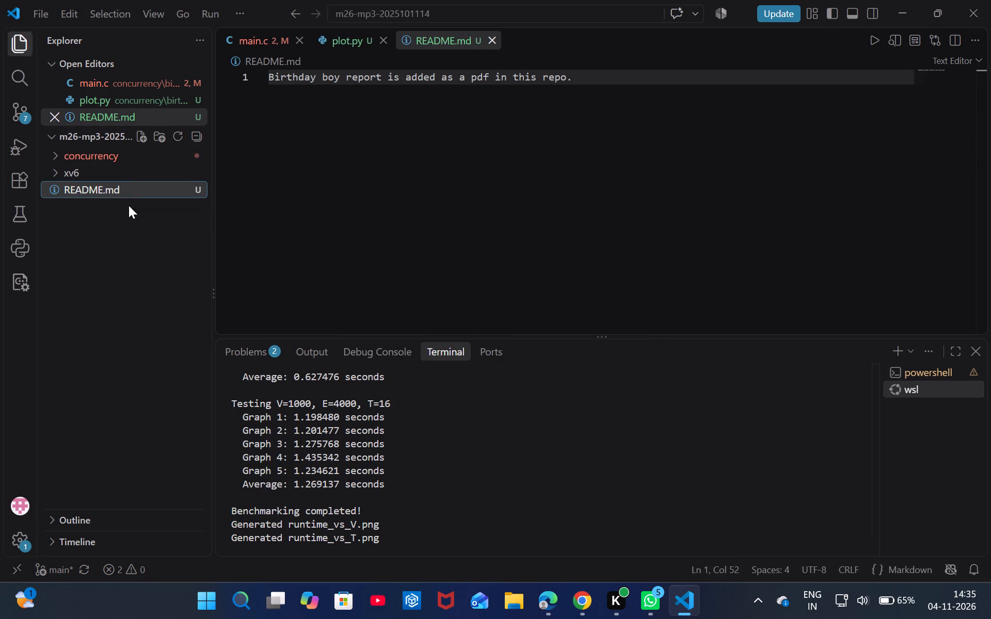
# Look through the birthday-boy folder in concurrency, examining the code in plot.py and main.c.
pyautogui.click(104, 156)
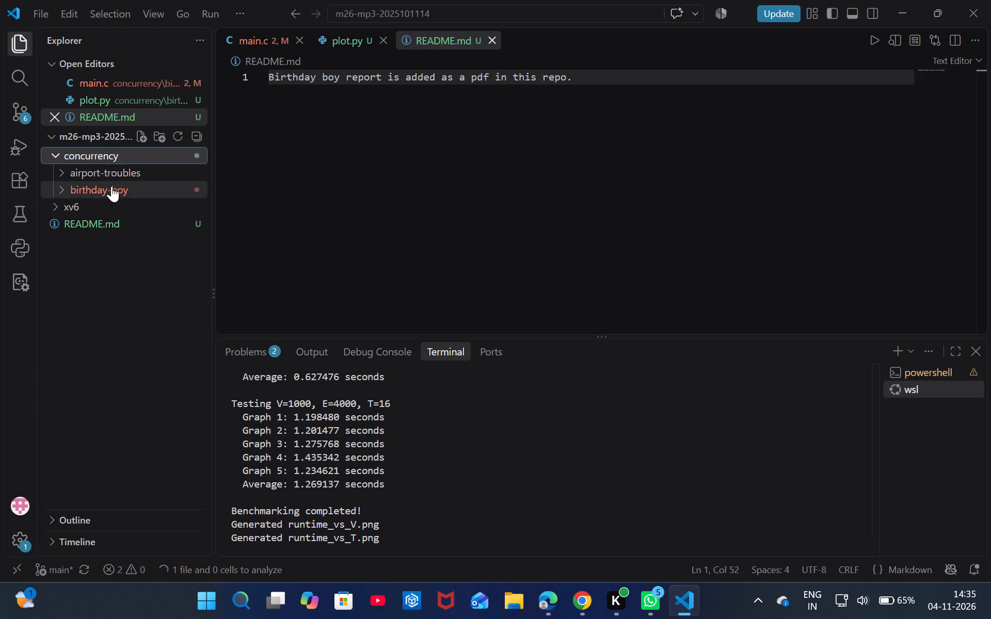
pyautogui.click(111, 187)
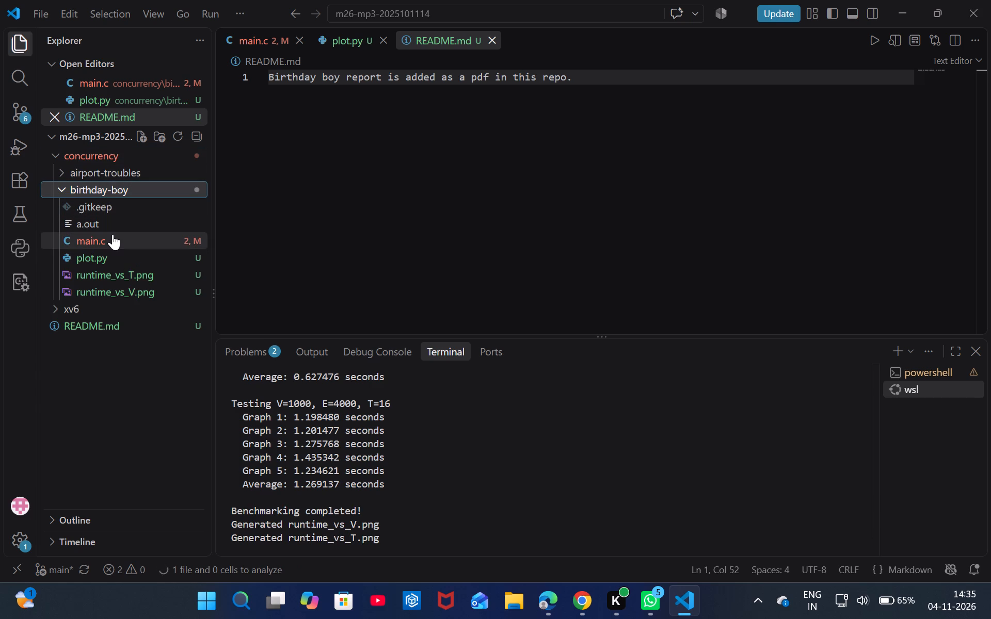
pyautogui.click(113, 207)
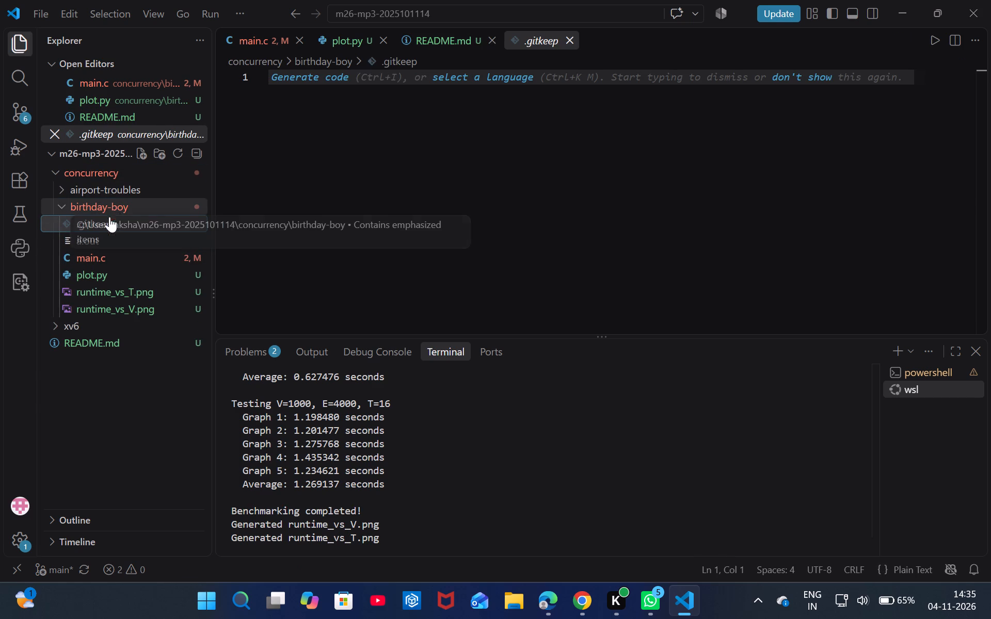
pyautogui.click(118, 263)
pyautogui.click(118, 272)
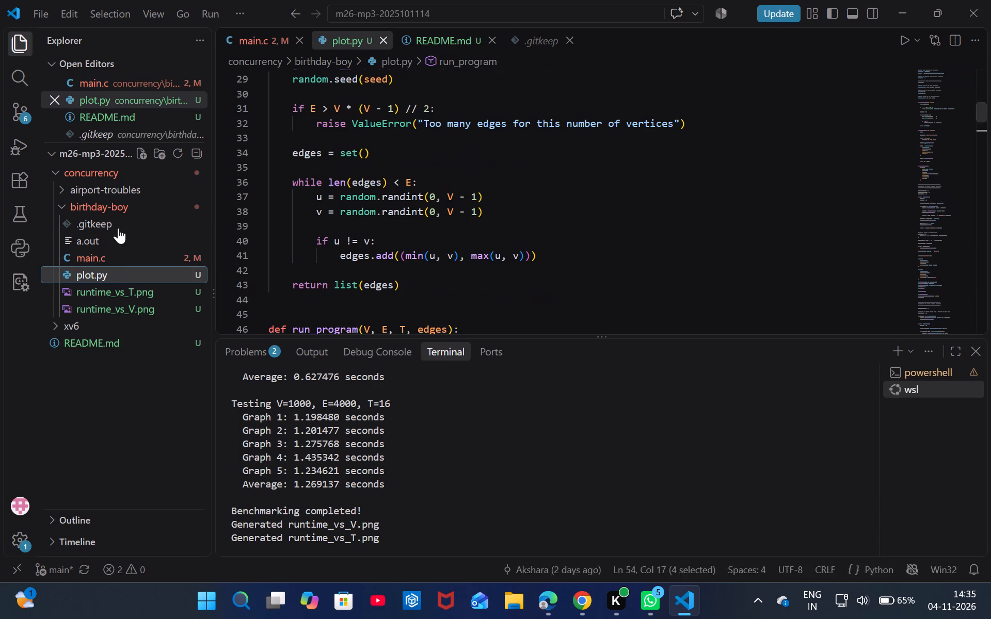
pyautogui.click(113, 190)
pyautogui.click(113, 190)
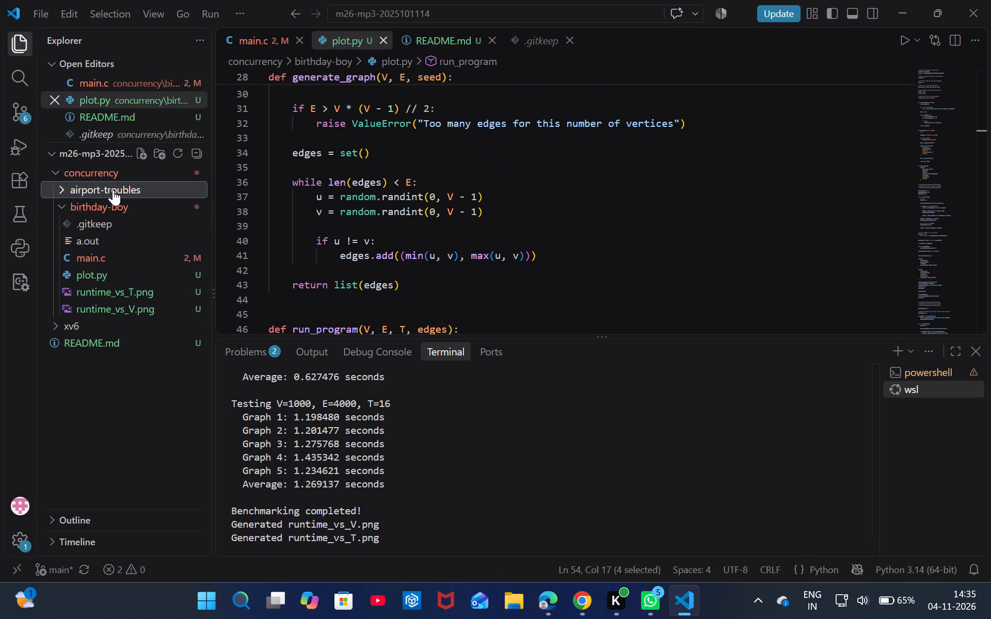
pyautogui.click(120, 273)
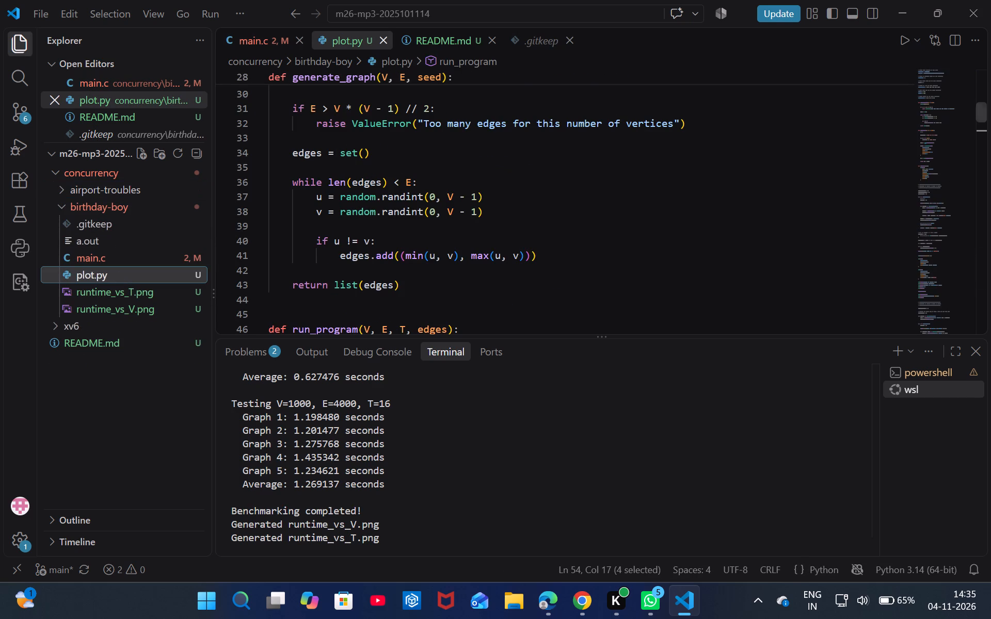
pyautogui.scroll(5, 426, 224)
pyautogui.scroll(-9, 426, 224)
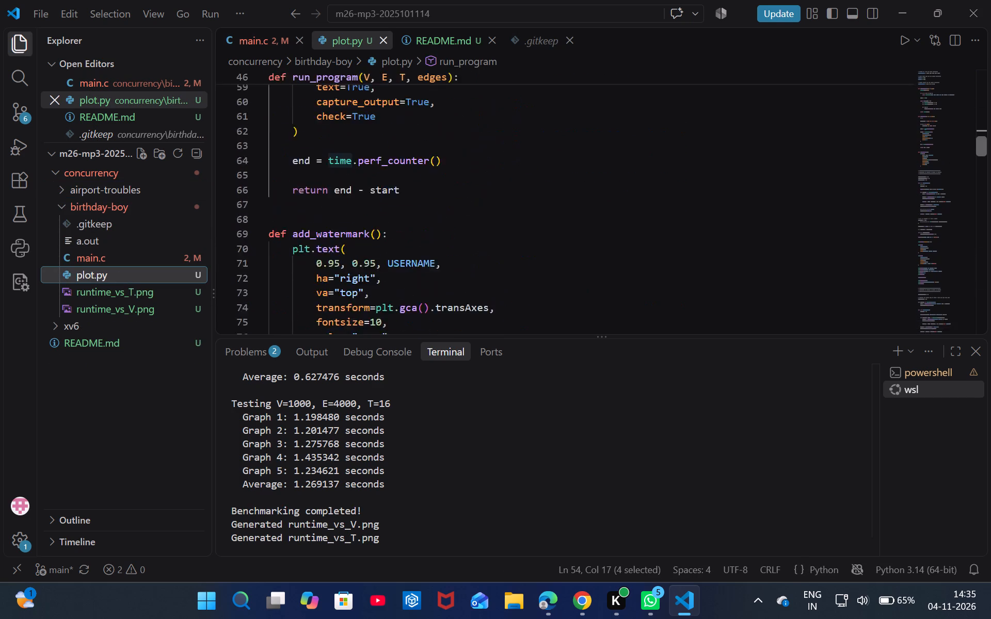
pyautogui.scroll(-12, 426, 224)
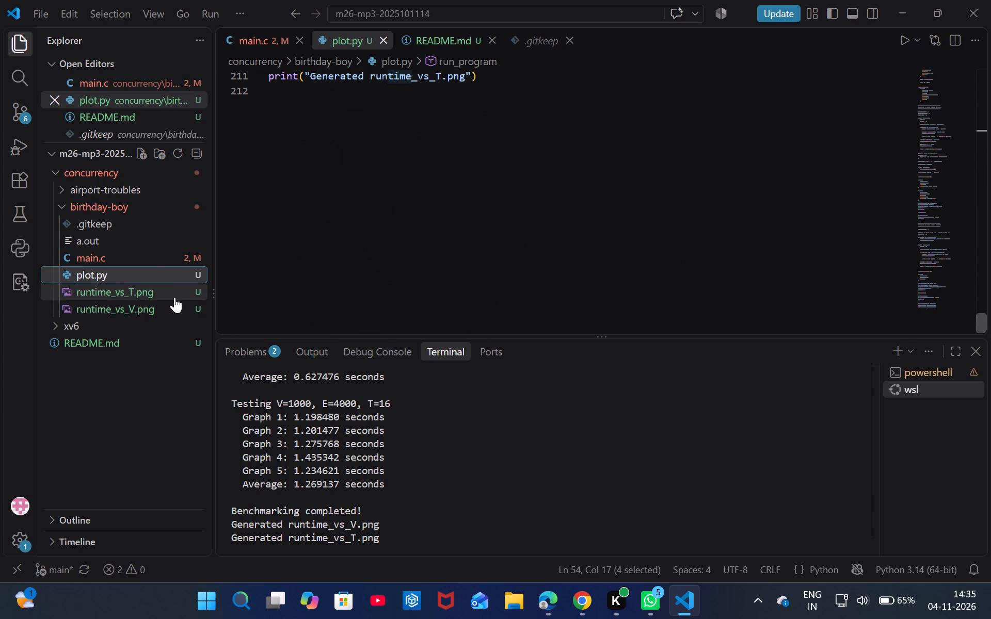
pyautogui.click(148, 262)
pyautogui.scroll(13, 433, 205)
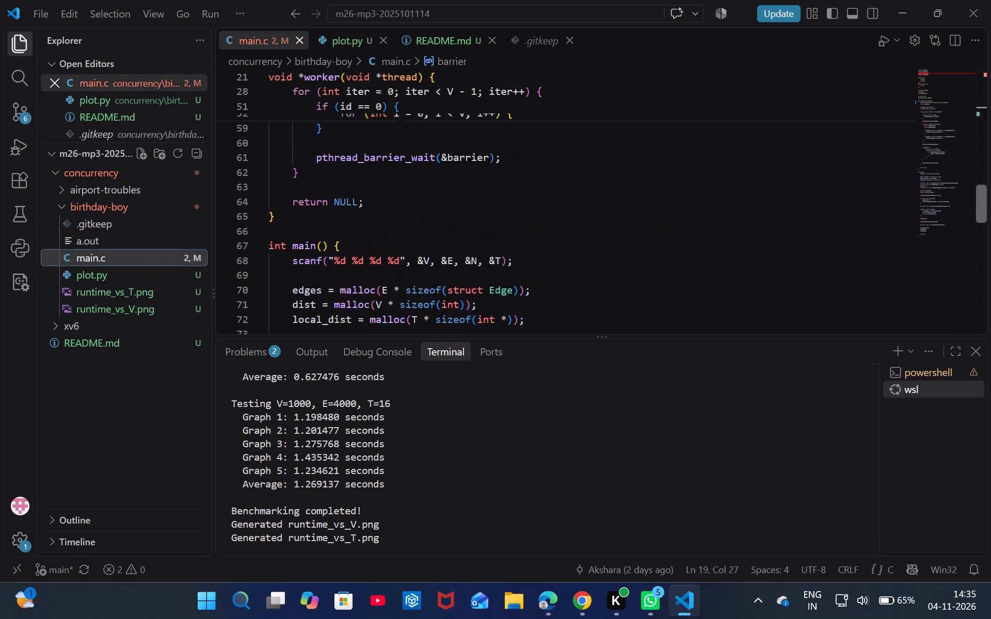
pyautogui.scroll(9, 433, 205)
pyautogui.scroll(-10, 433, 205)
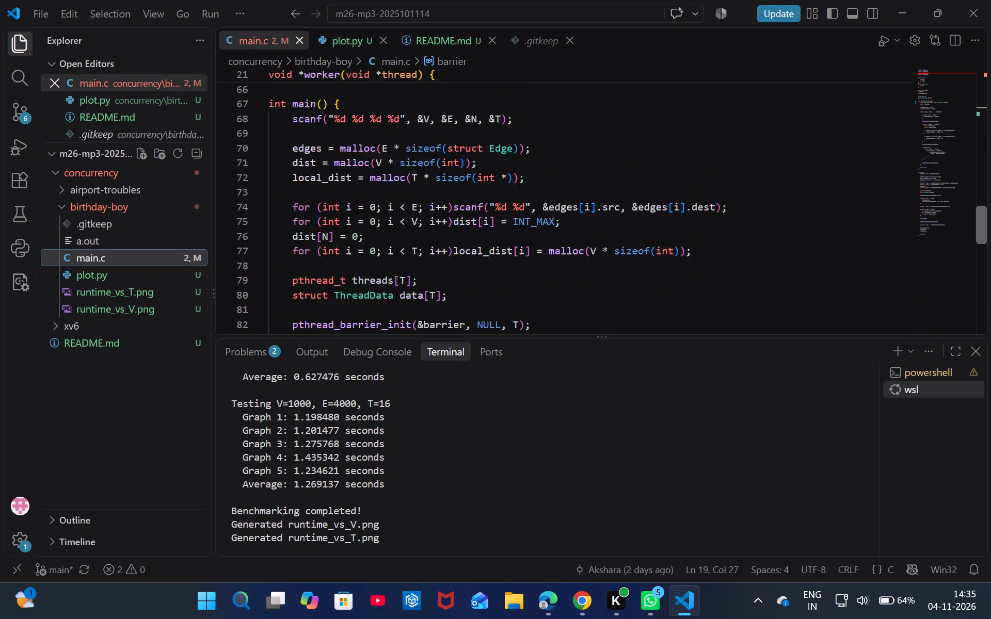
pyautogui.scroll(-10, 433, 205)
pyautogui.scroll(19, 433, 205)
# Switch to the report in Google Docs and name the untitled document "Bellman-Ford Performance Analysis".
pyautogui.click(554, 595)
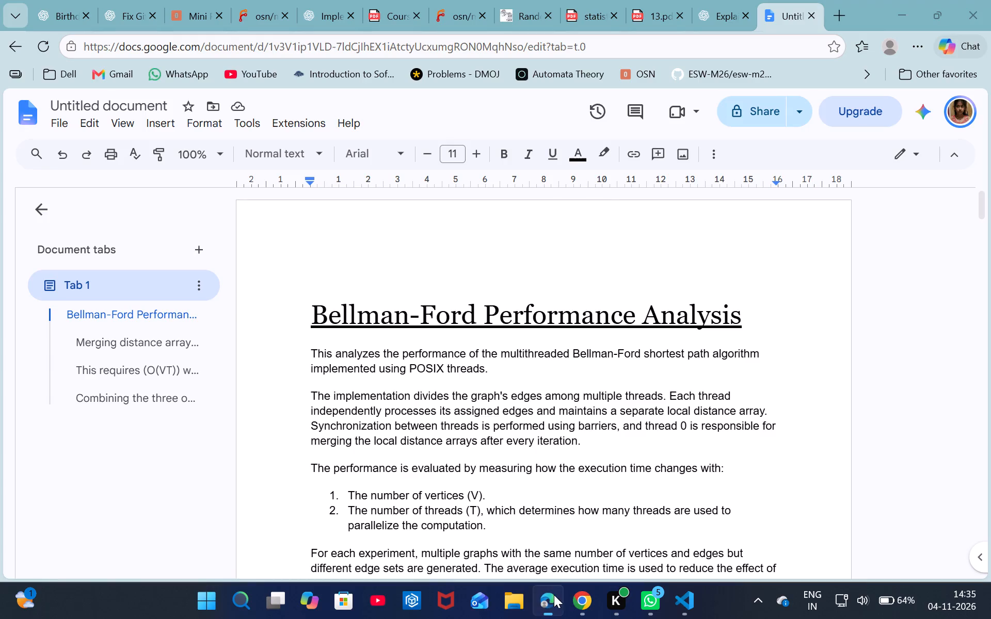
pyautogui.scroll(-7, 373, 302)
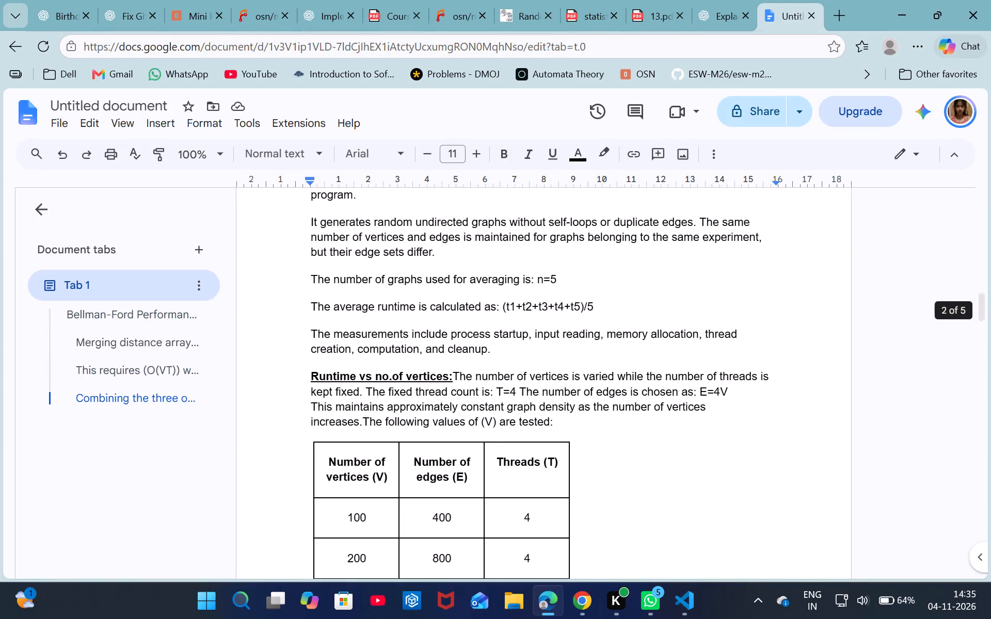
pyautogui.scroll(-6, 373, 302)
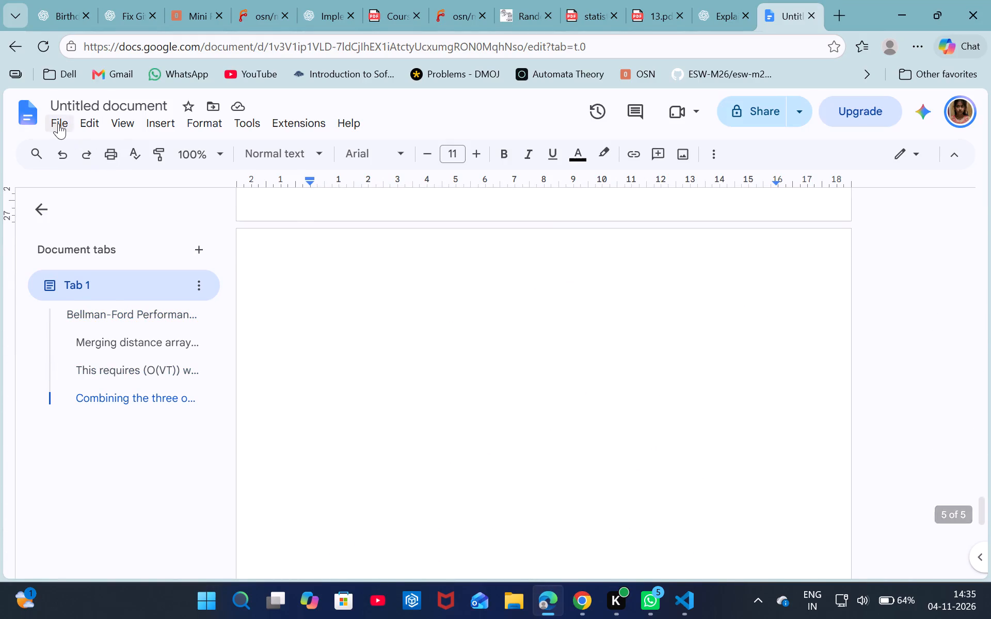
pyautogui.click(58, 123)
pyautogui.click(83, 104)
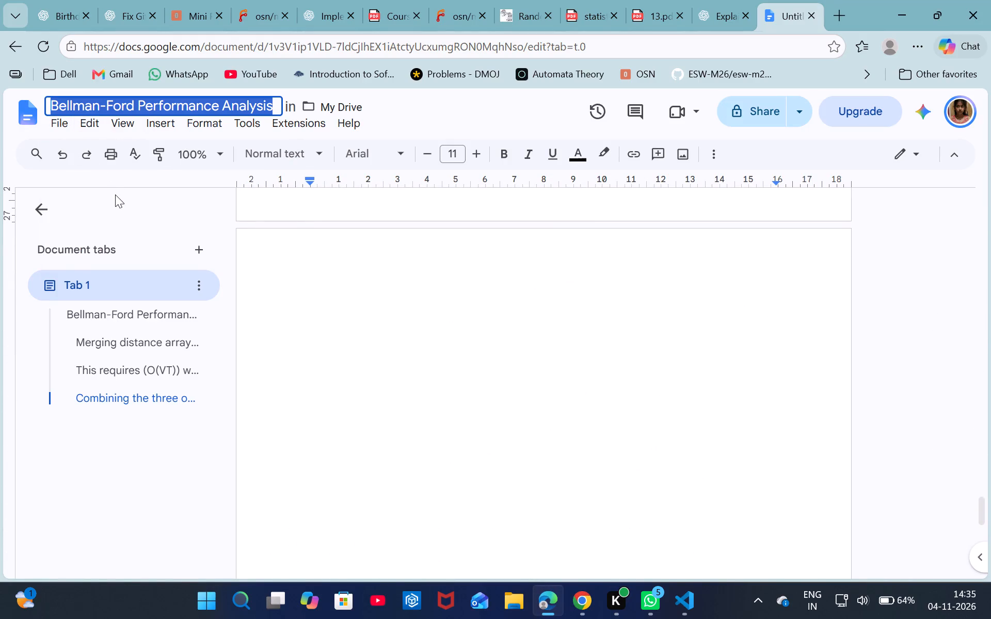
pyautogui.click(146, 185)
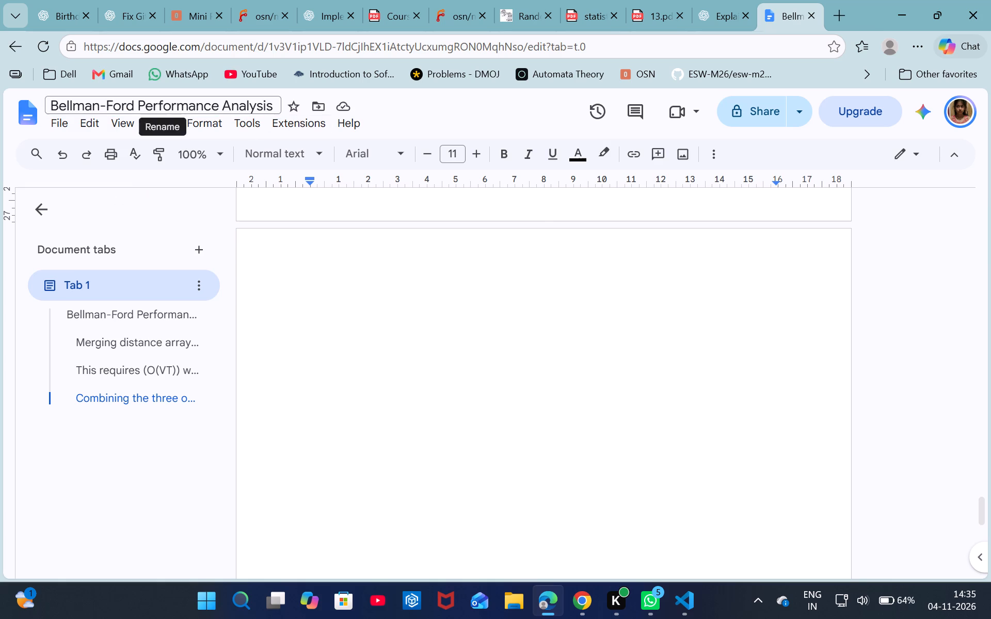
pyautogui.click(261, 101)
# Print the report to a PDF with Microsoft Print to PDF, saving it in Downloads as Birthday-boy.
pyautogui.click(67, 127)
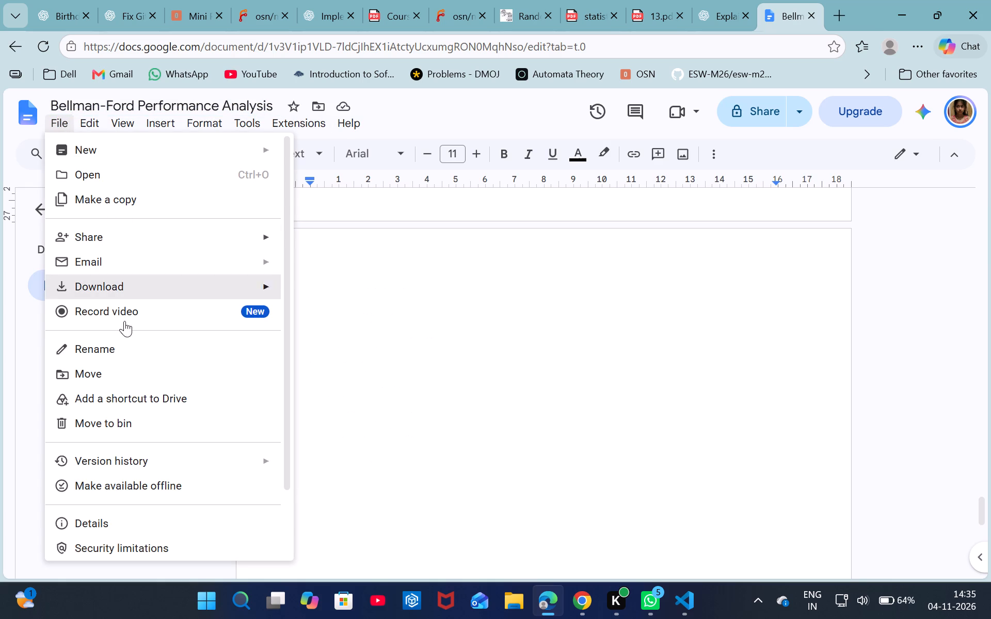
pyautogui.click(331, 294)
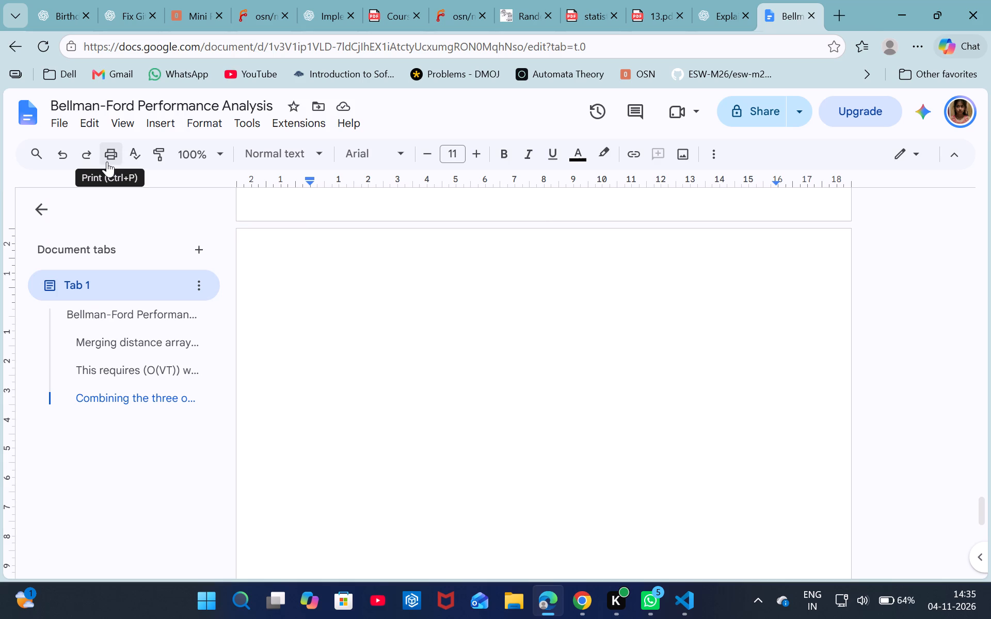
pyautogui.click(107, 161)
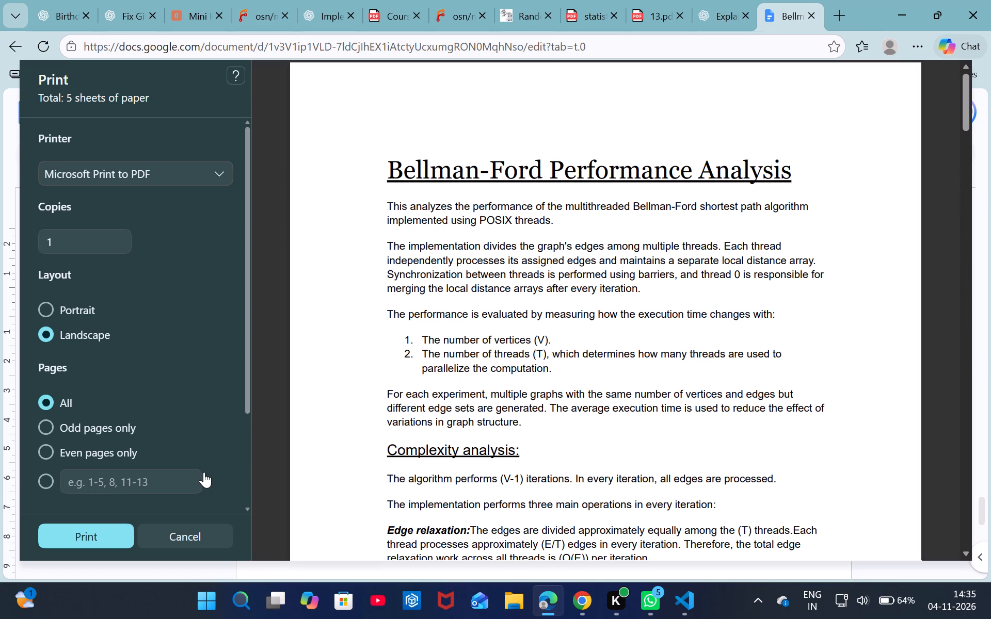
pyautogui.click(110, 536)
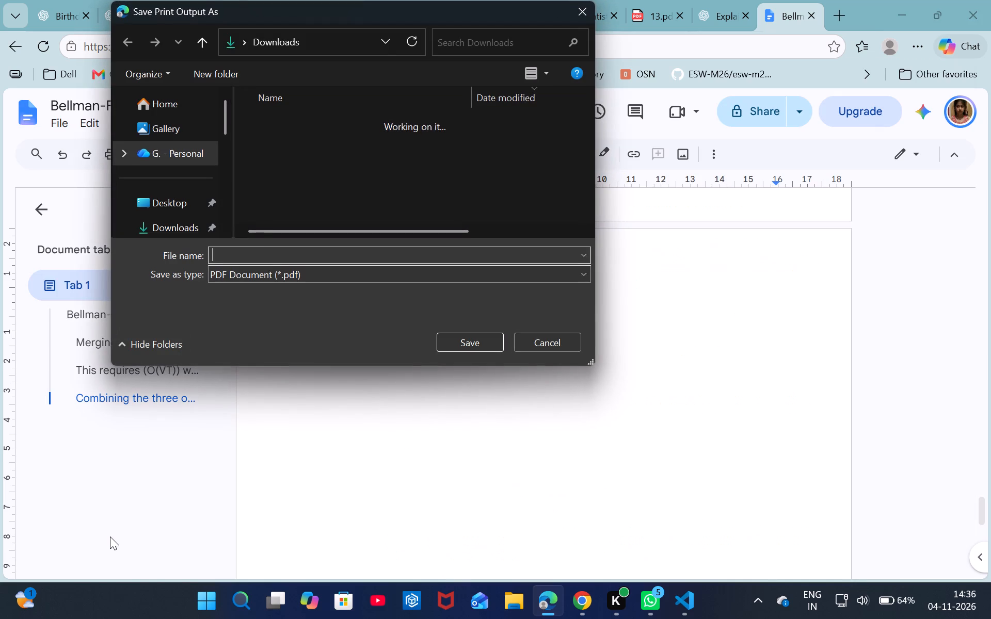
pyautogui.click(171, 225)
pyautogui.click(257, 252)
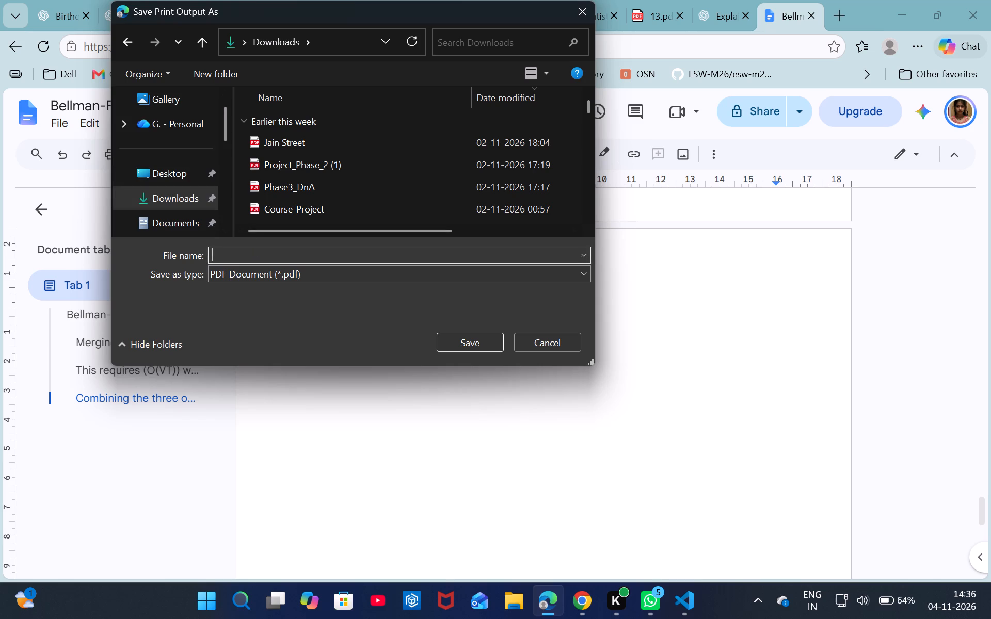
pyautogui.write('Birthday-b')
pyautogui.write('oy')
pyautogui.click(483, 342)
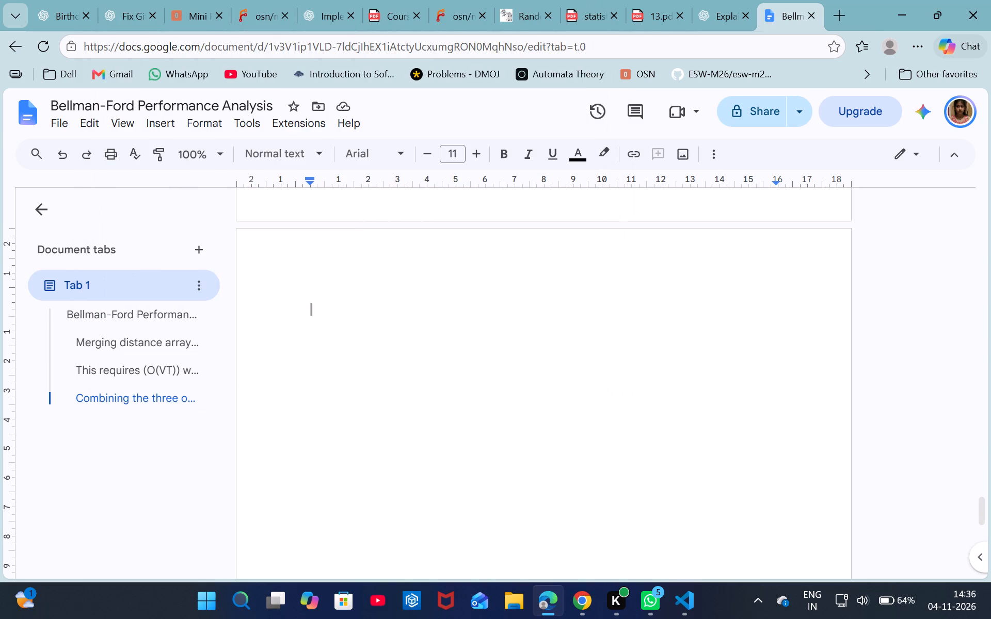
# Switch to File Explorer and move the Birthday-boy PDF from Downloads into the root of the m26-mp3 repository folder.
pyautogui.click(513, 602)
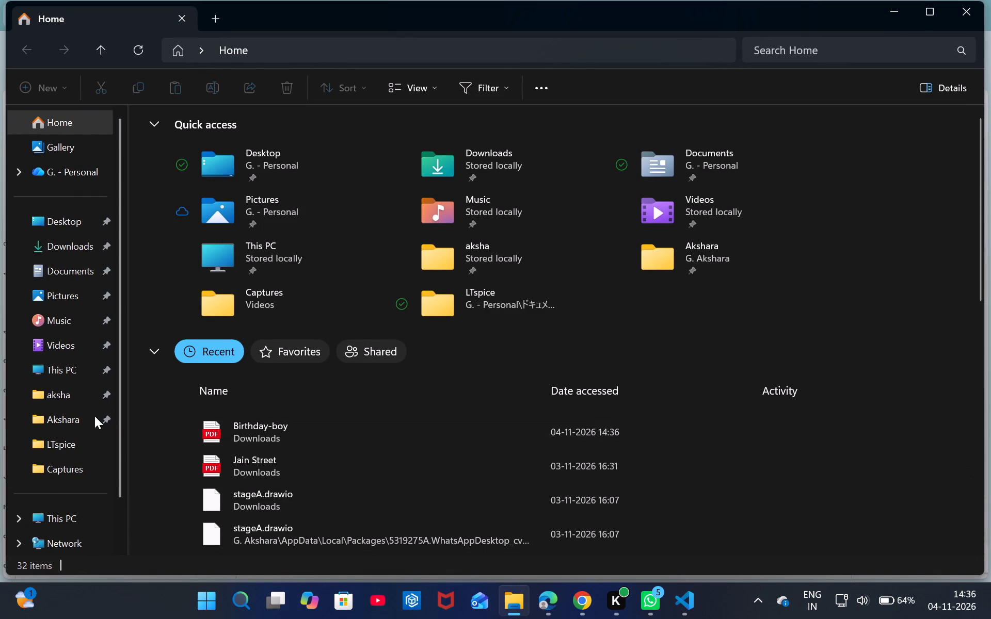
pyautogui.click(65, 244)
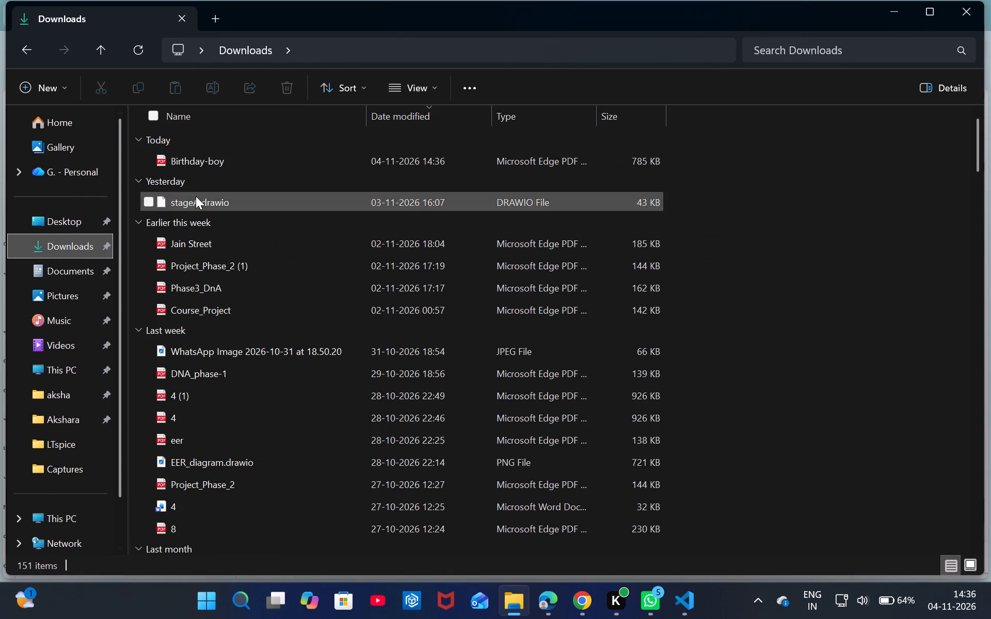
pyautogui.click(194, 165)
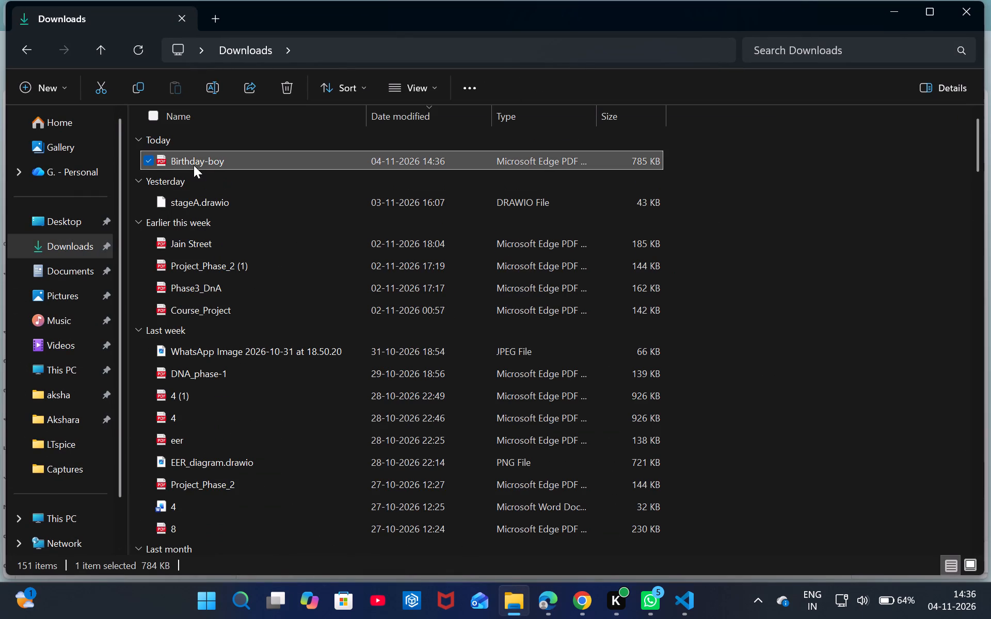
pyautogui.hotkey('ctrl', 'x')
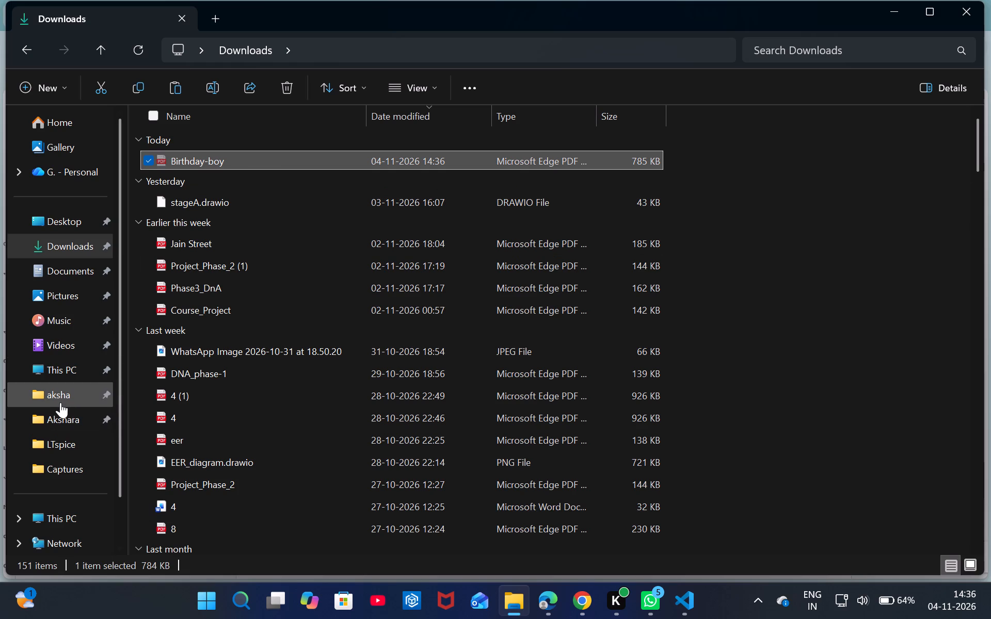
pyautogui.click(60, 402)
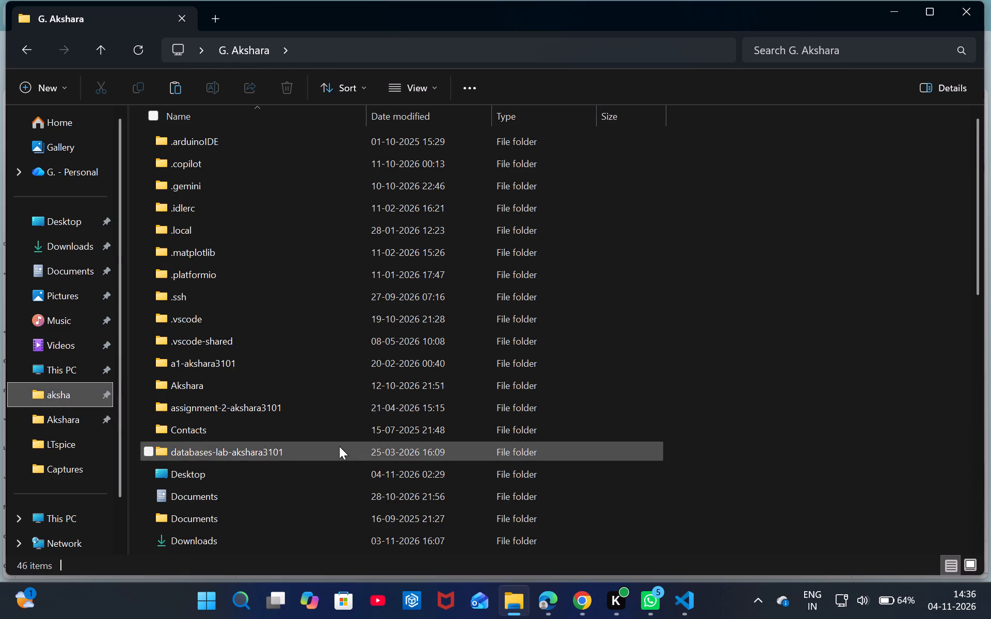
pyautogui.scroll(-4, 339, 446)
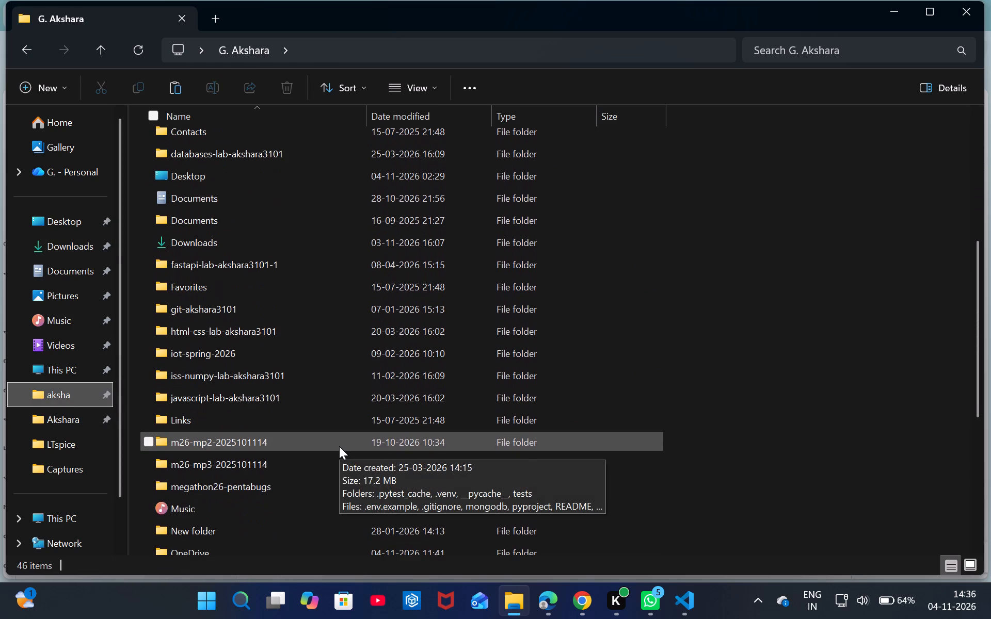
pyautogui.scroll(-1, 339, 446)
pyautogui.doubleClick(297, 417)
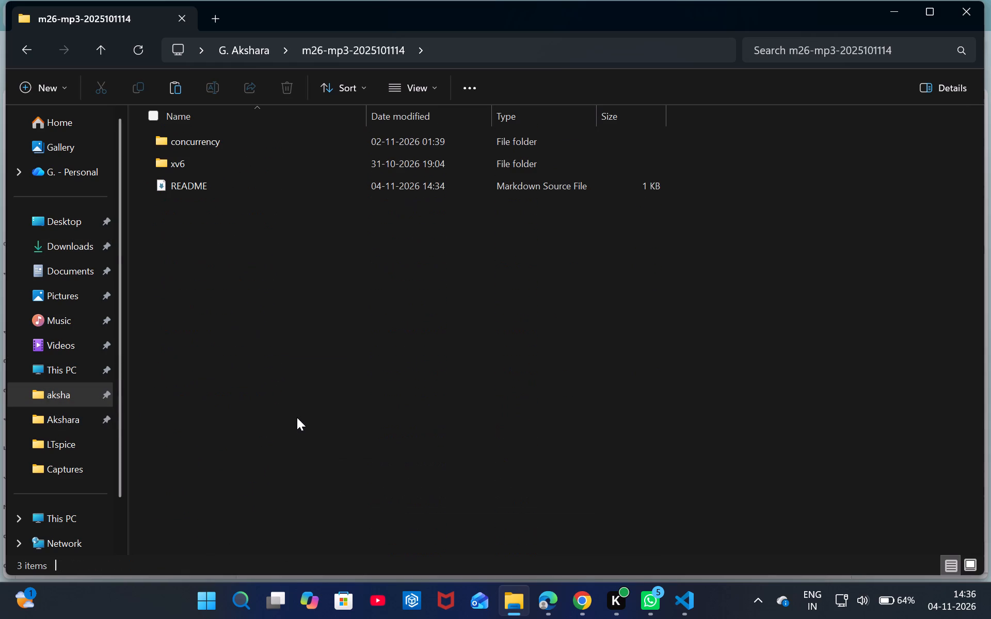
pyautogui.click(203, 208)
pyautogui.hotkey('ctrl', 'v')
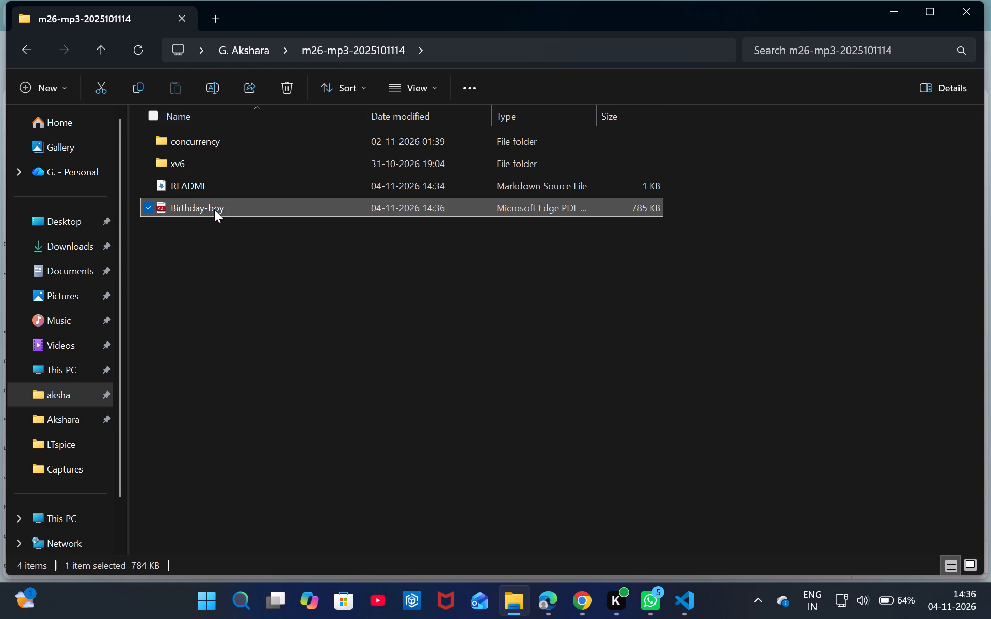
# Open the moved Birthday-boy PDF, rotate the view upright and examine the text, plots and page layout through the last page.
pyautogui.doubleClick(214, 209)
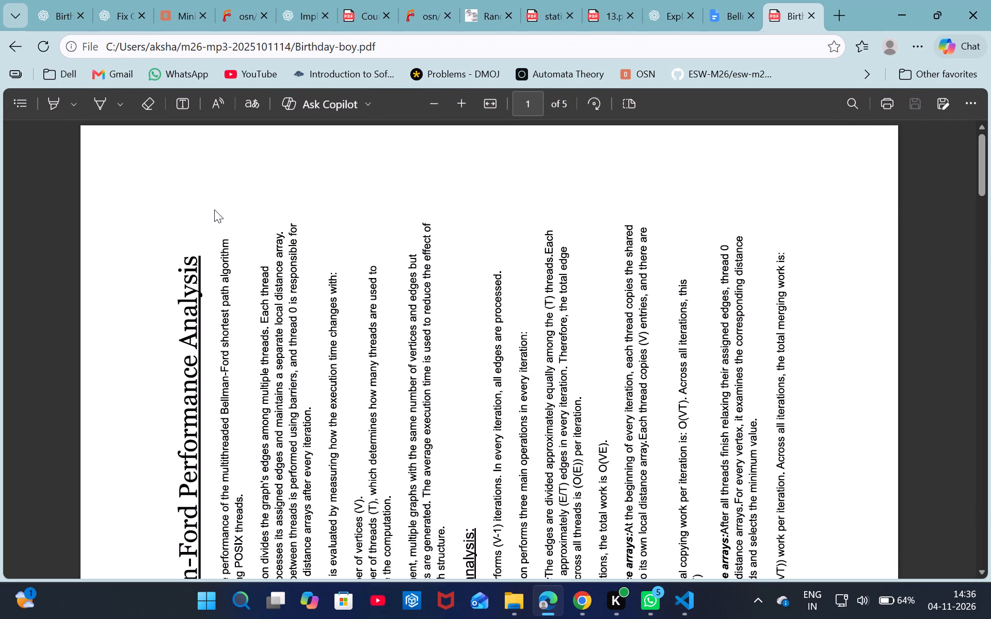
pyautogui.click(598, 103)
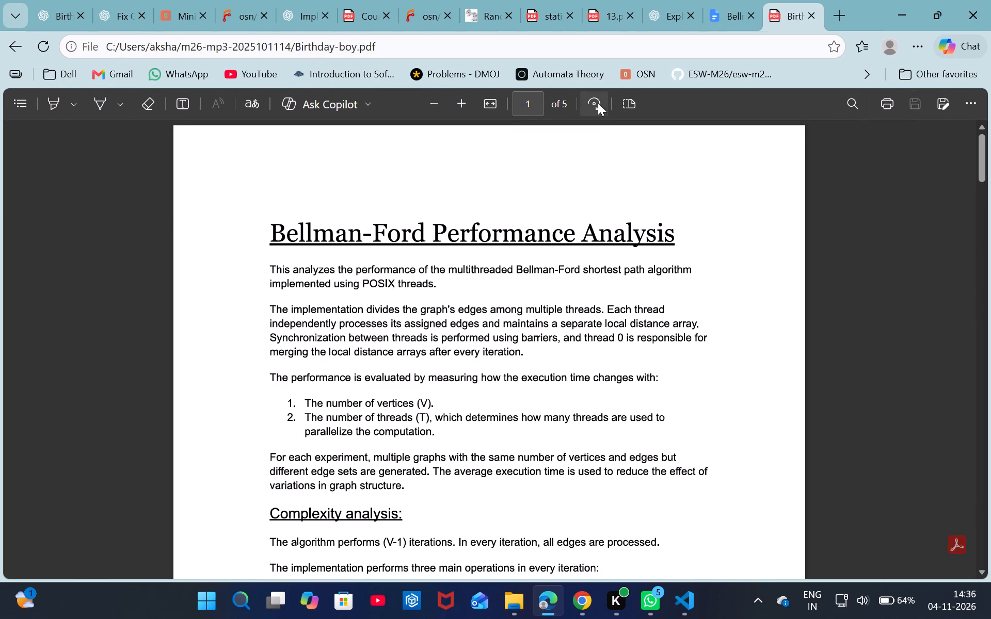
pyautogui.scroll(-2, 547, 308)
pyautogui.scroll(2, 547, 308)
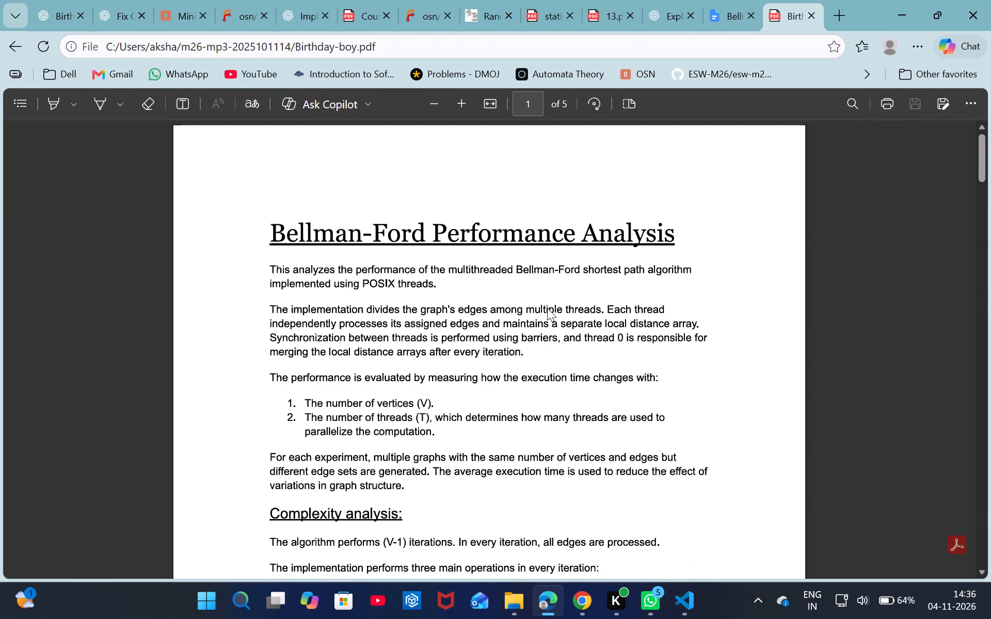
pyautogui.scroll(1, 547, 308)
pyautogui.scroll(-6, 547, 308)
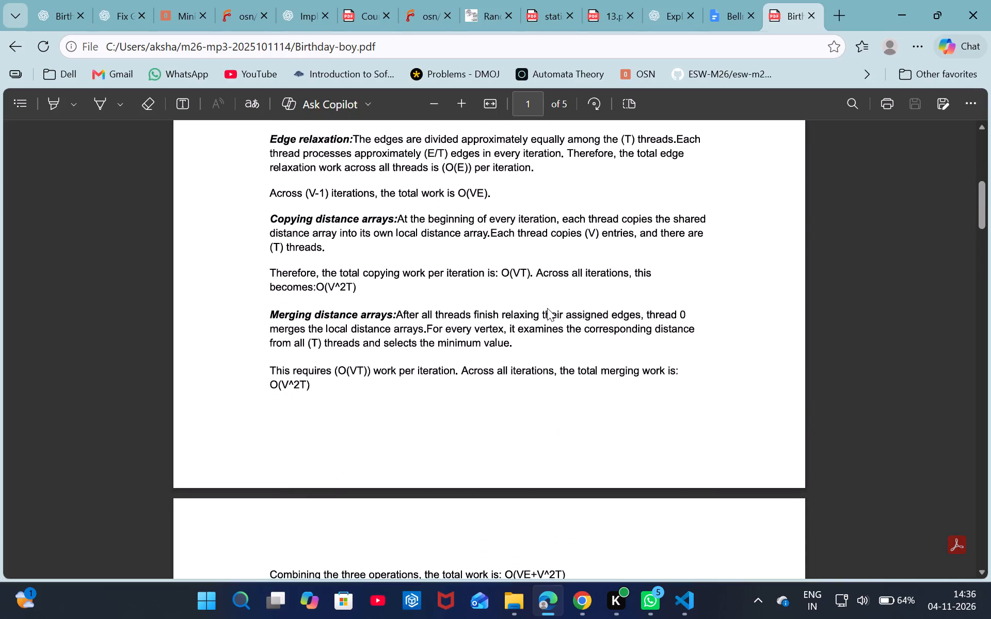
pyautogui.scroll(-4, 547, 308)
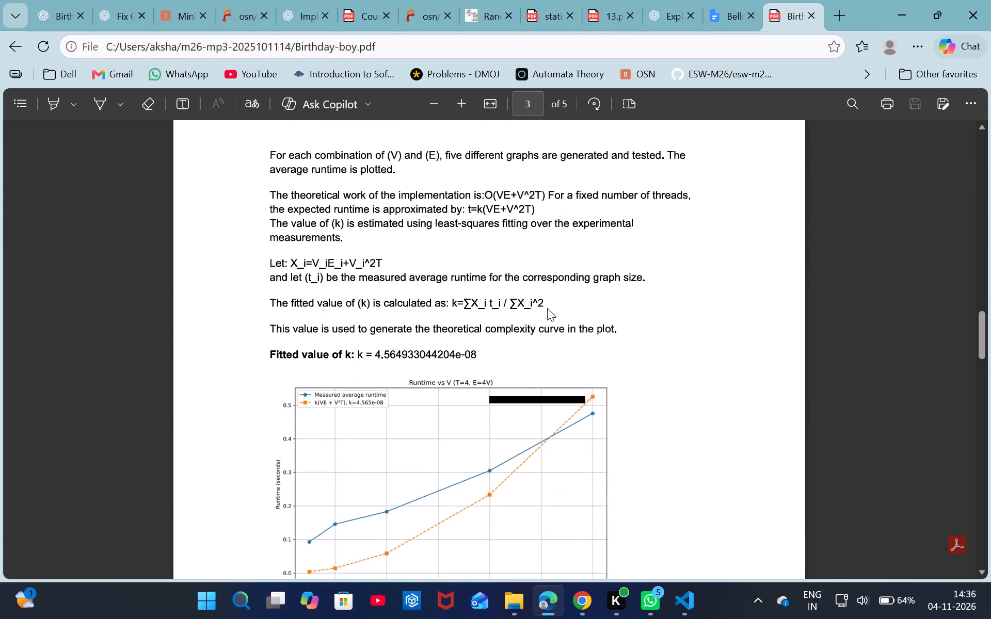
pyautogui.scroll(-6, 547, 308)
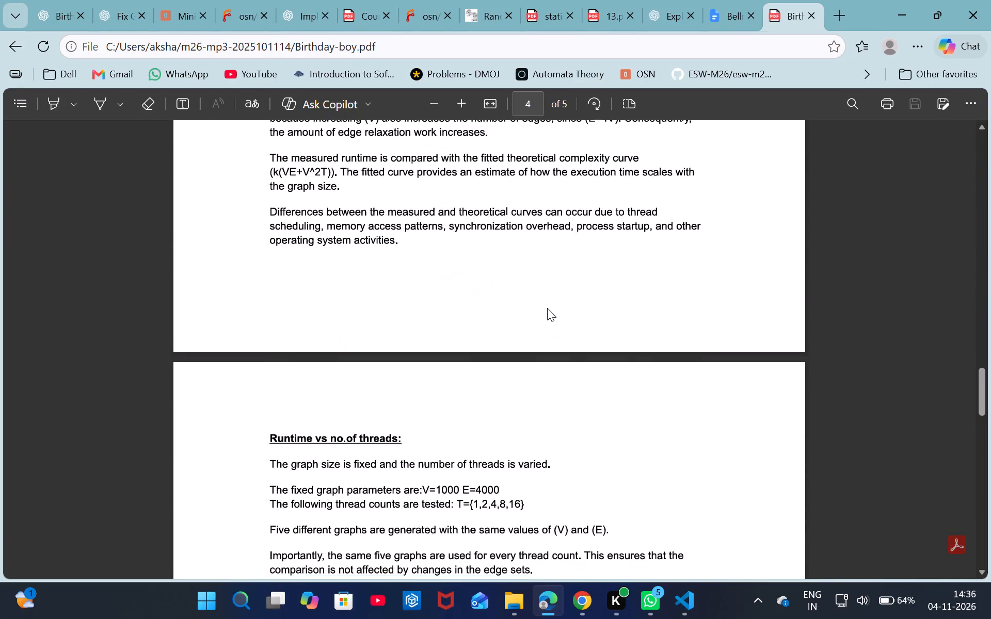
pyautogui.scroll(-6, 547, 308)
pyautogui.scroll(2, 547, 308)
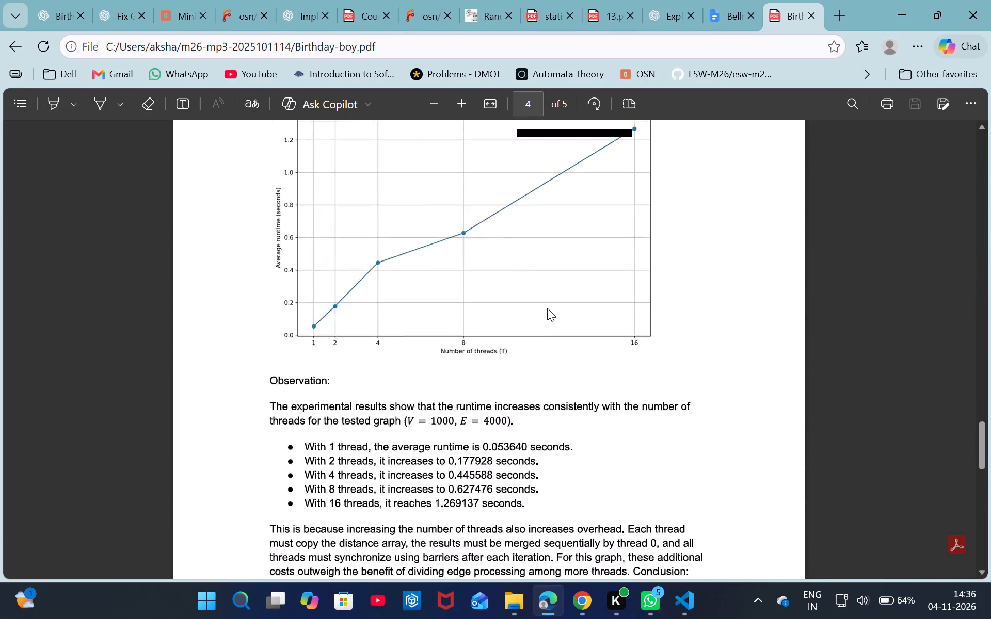
pyautogui.scroll(6, 547, 308)
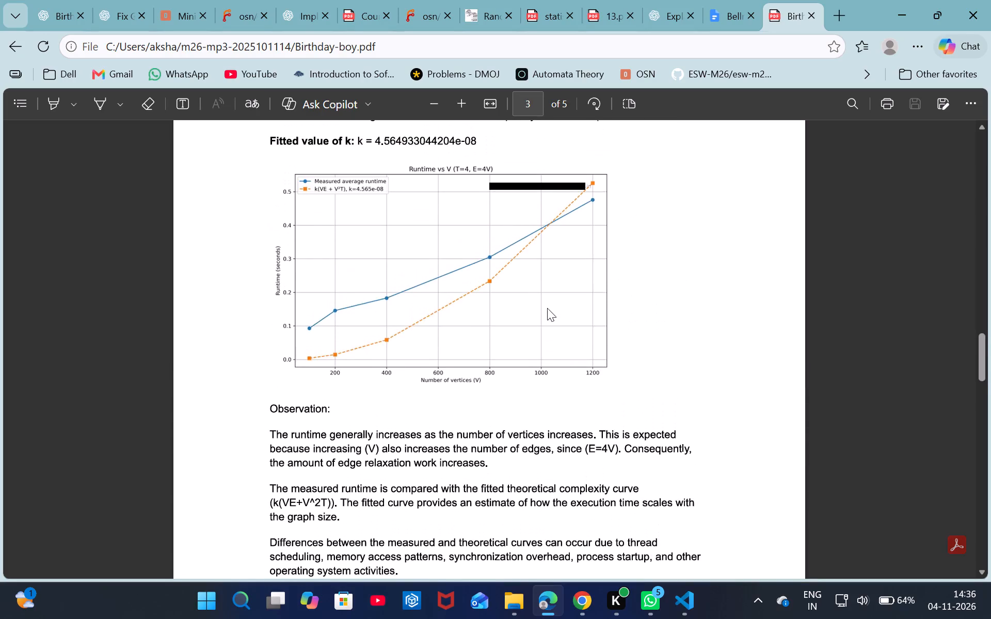
pyautogui.scroll(-6, 547, 308)
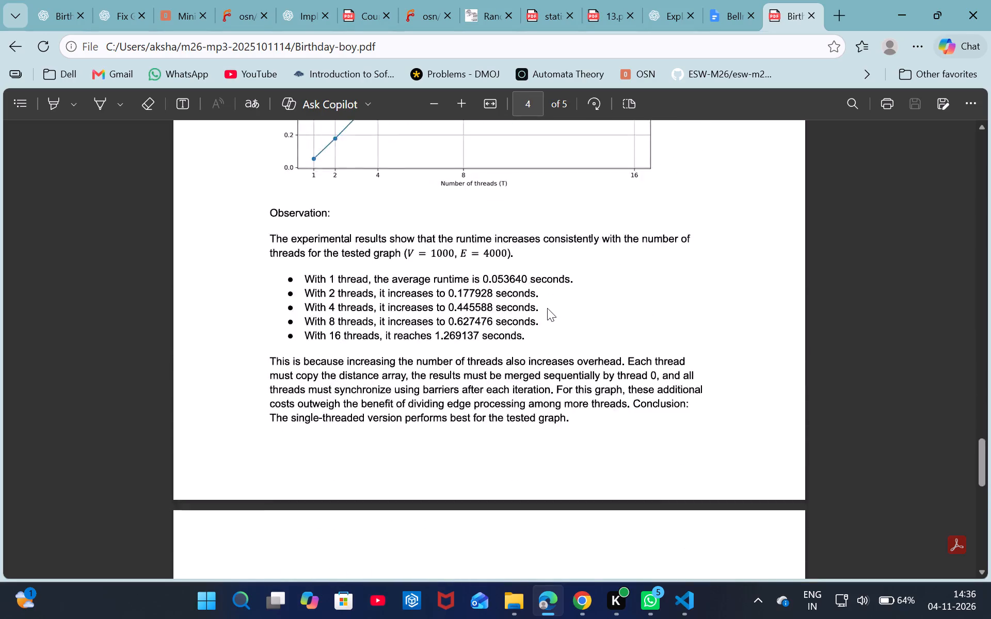
pyautogui.scroll(-7, 547, 308)
pyautogui.scroll(7, 547, 308)
pyautogui.scroll(-2, 547, 308)
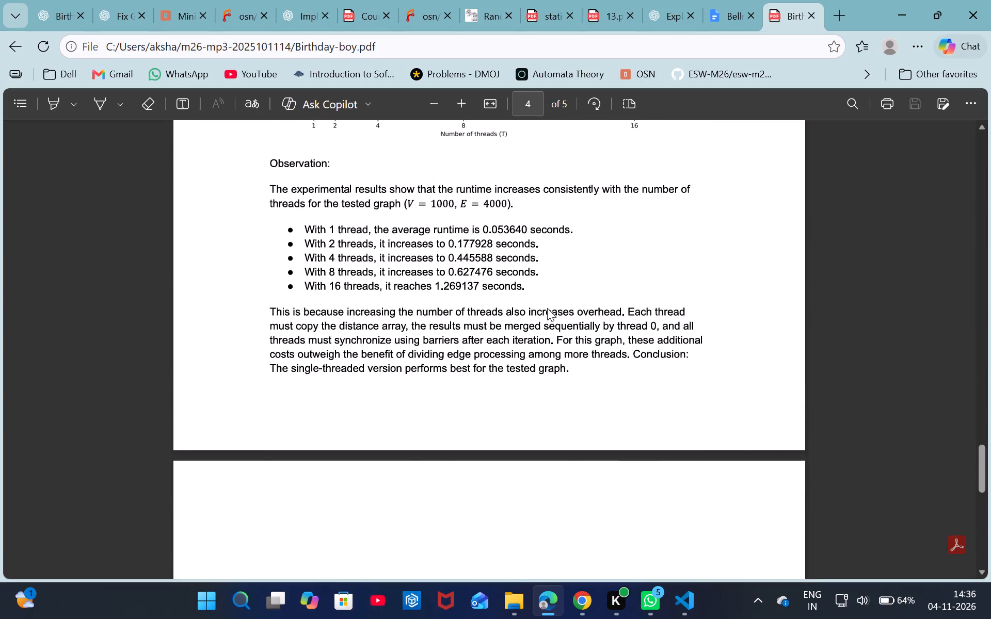
pyautogui.scroll(-3, 547, 308)
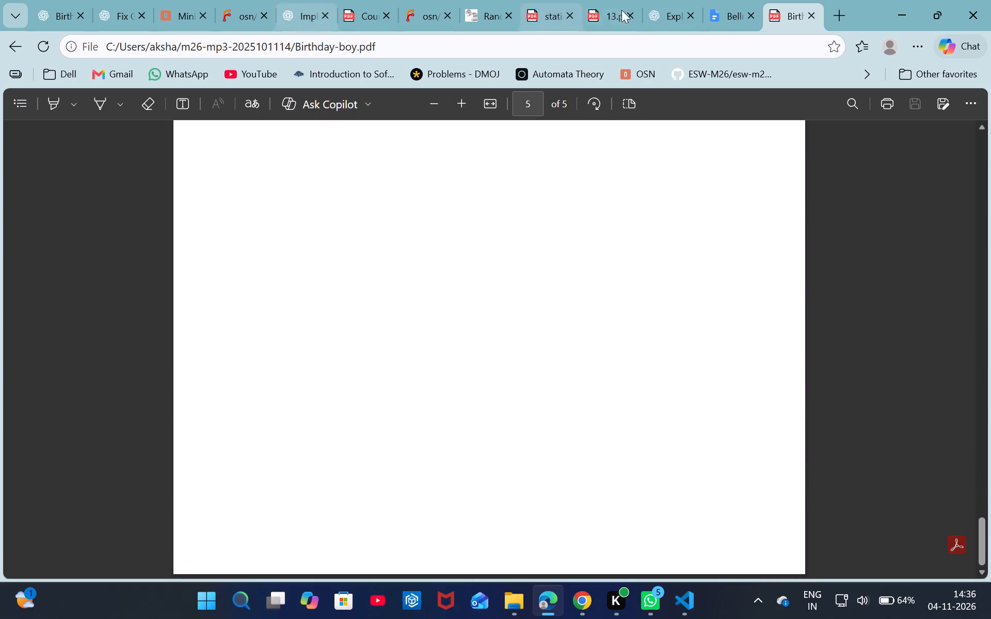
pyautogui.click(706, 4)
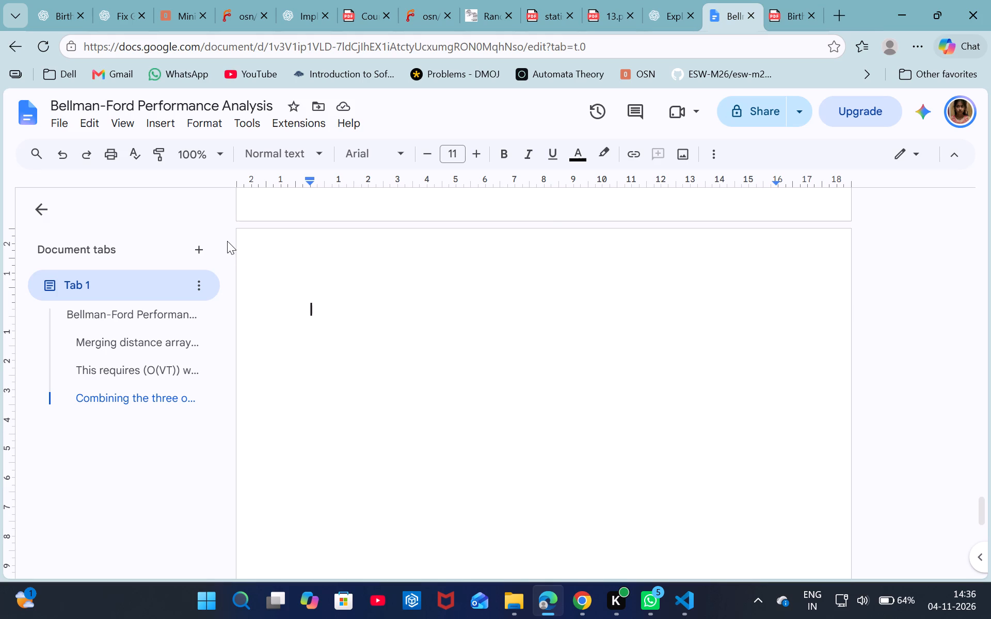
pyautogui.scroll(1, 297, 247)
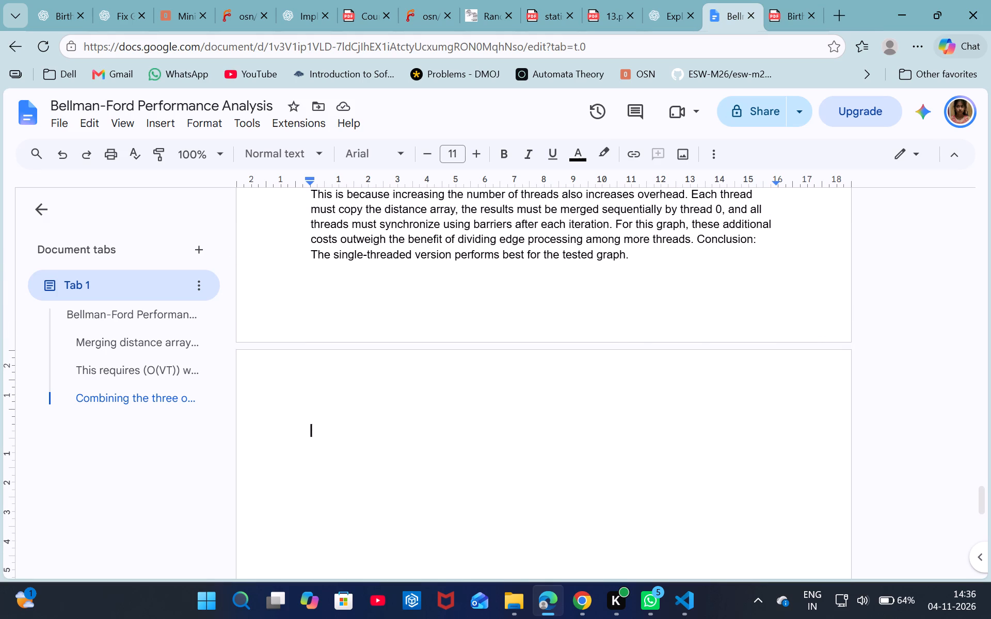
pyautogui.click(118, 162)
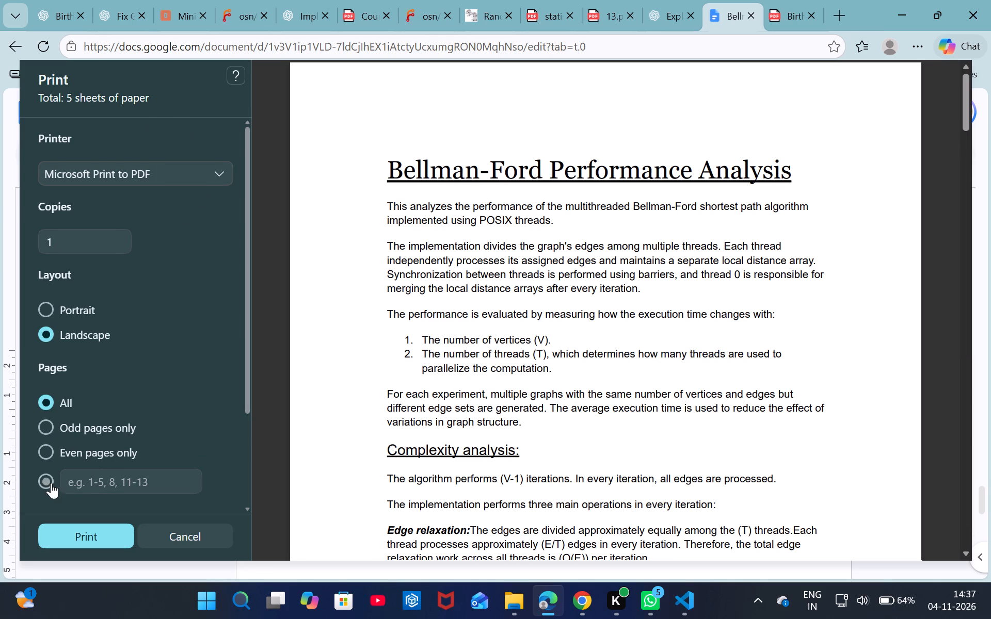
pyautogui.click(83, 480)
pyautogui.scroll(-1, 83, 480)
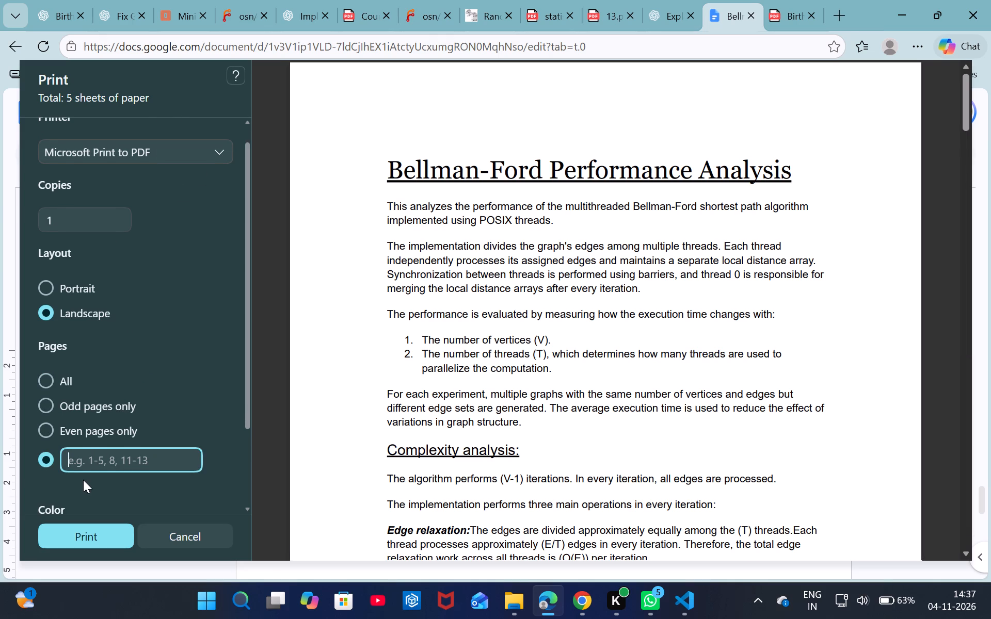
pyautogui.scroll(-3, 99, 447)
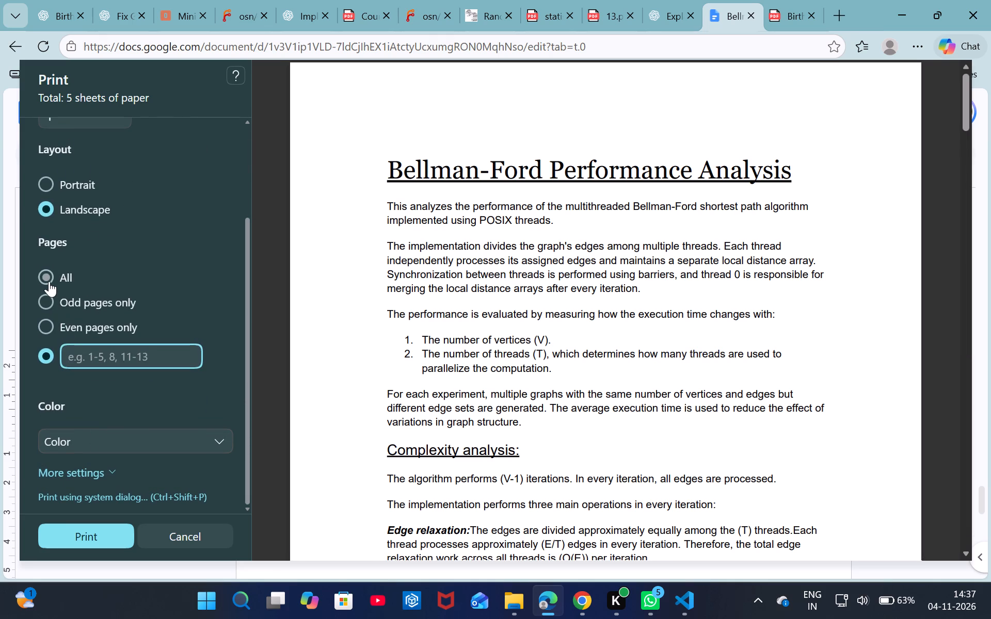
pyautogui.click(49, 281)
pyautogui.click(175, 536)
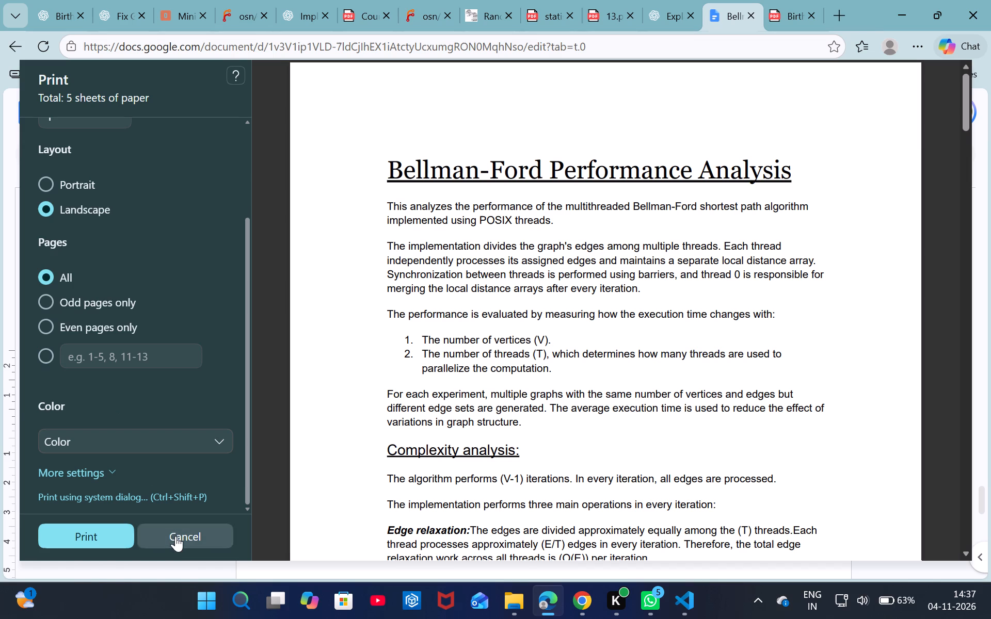
# Remove the "Combining the three operations" entry from the report's document outline.
pyautogui.rightClick(339, 461)
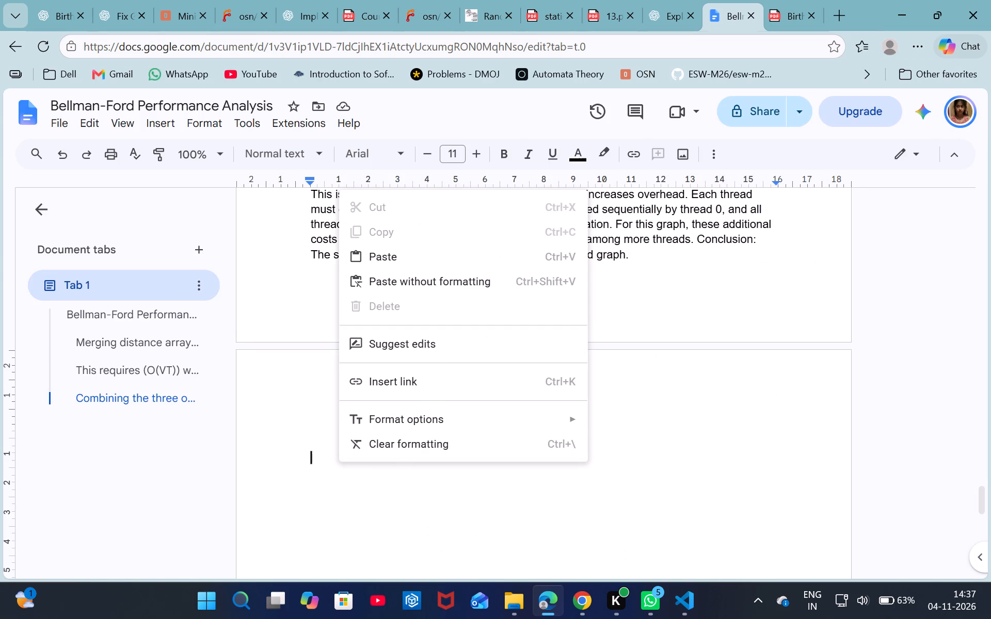
pyautogui.click(291, 476)
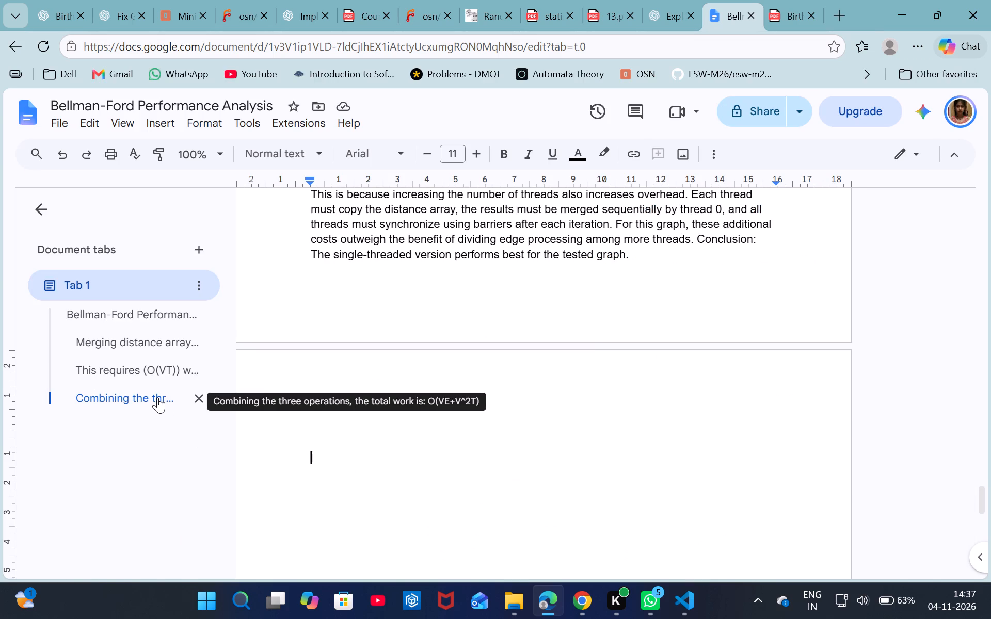
pyautogui.click(199, 396)
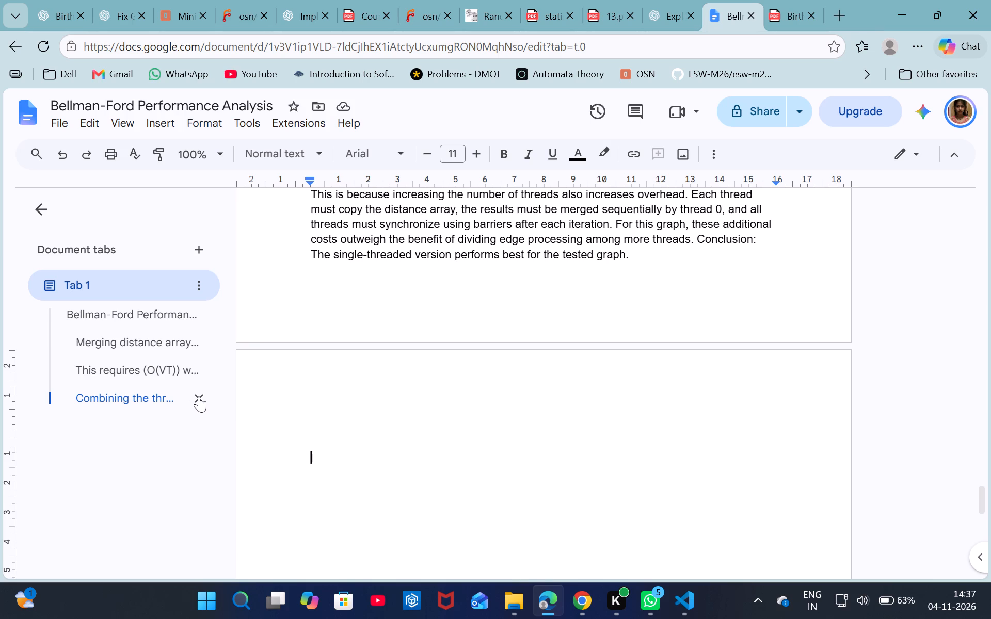
pyautogui.click(341, 286)
pyautogui.scroll(3, 341, 286)
pyautogui.scroll(-3, 341, 286)
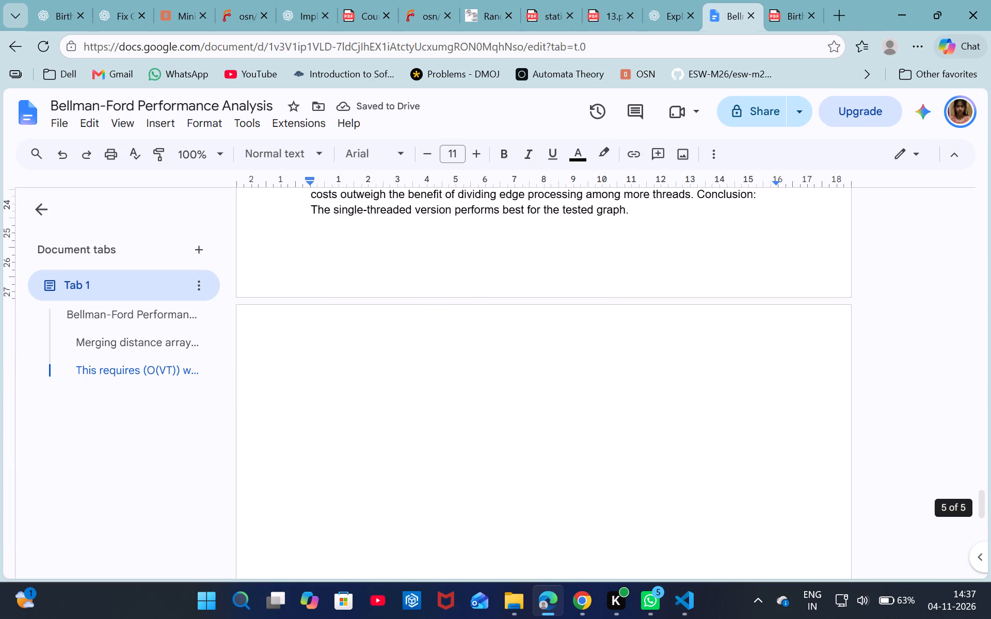
# Reload the report and check its last page.
pyautogui.click(45, 48)
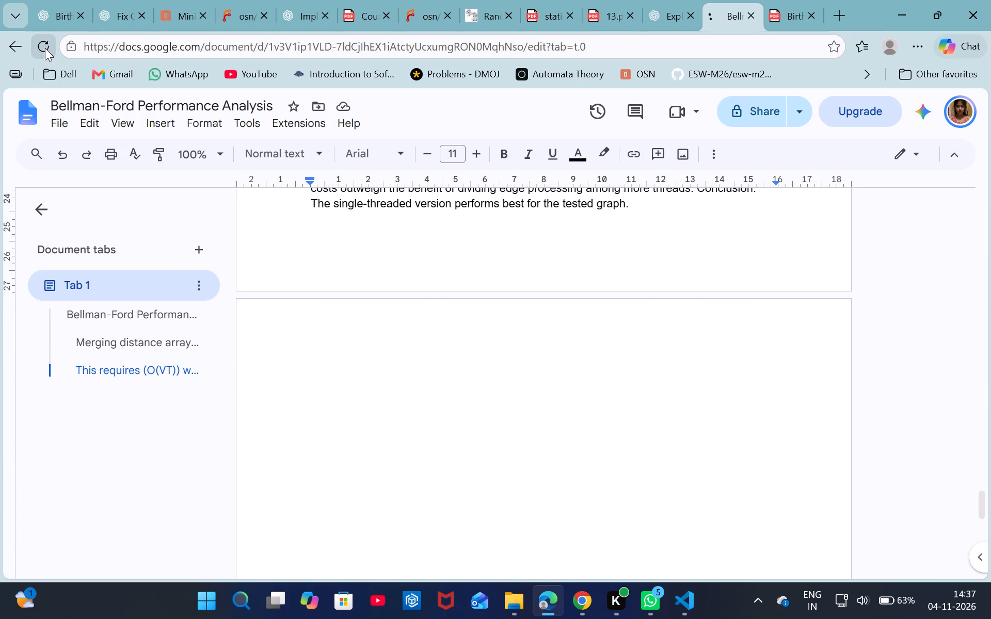
pyautogui.scroll(-5, 379, 334)
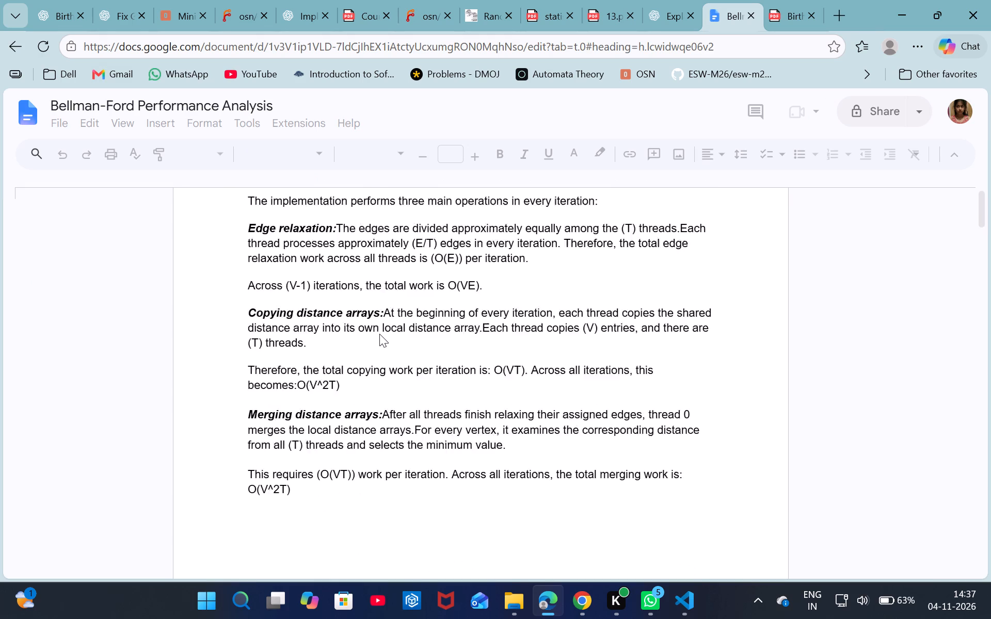
pyautogui.scroll(-17, 379, 334)
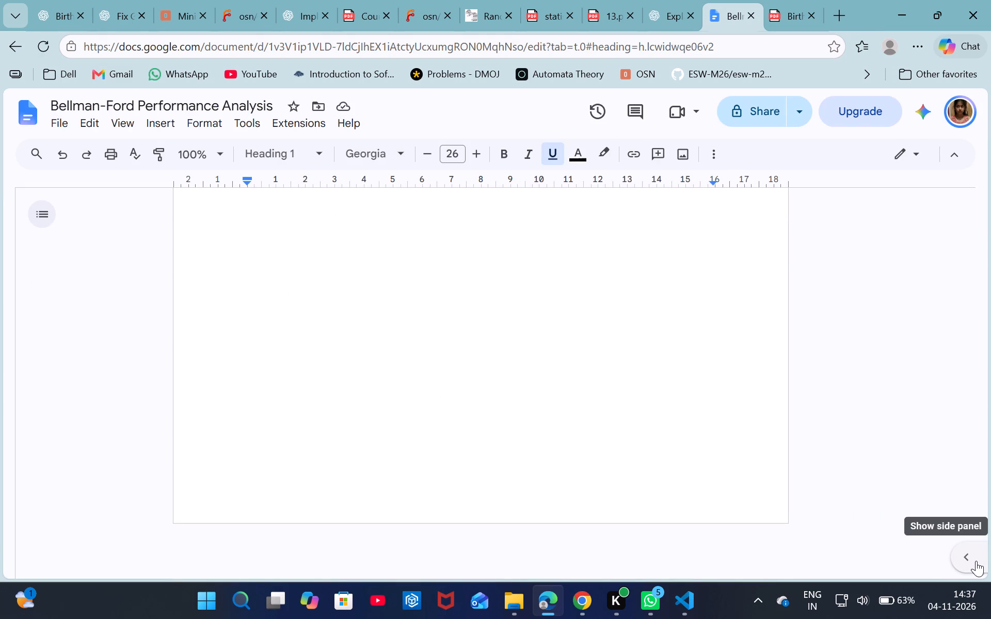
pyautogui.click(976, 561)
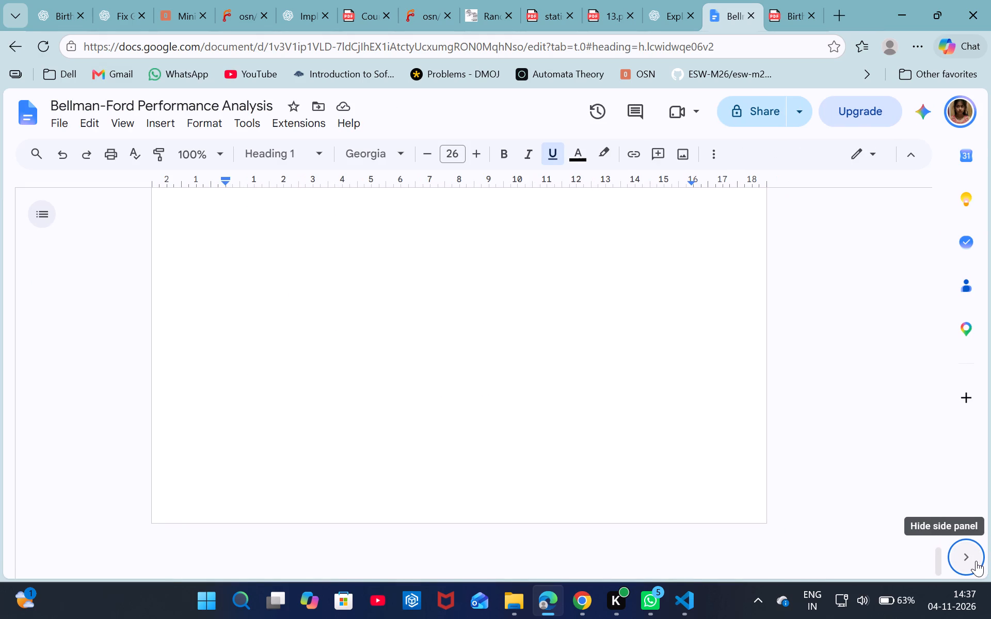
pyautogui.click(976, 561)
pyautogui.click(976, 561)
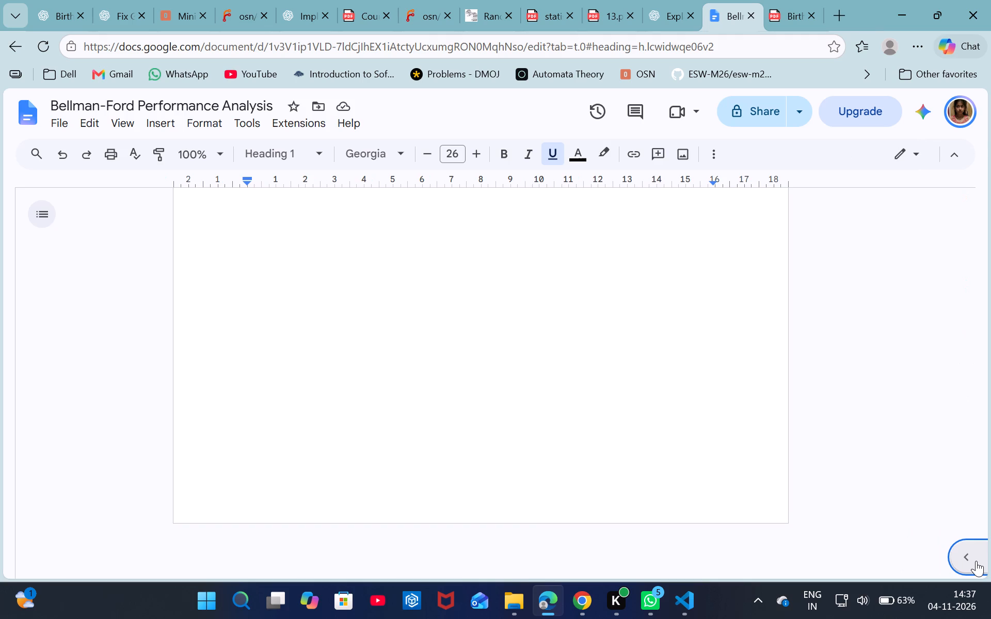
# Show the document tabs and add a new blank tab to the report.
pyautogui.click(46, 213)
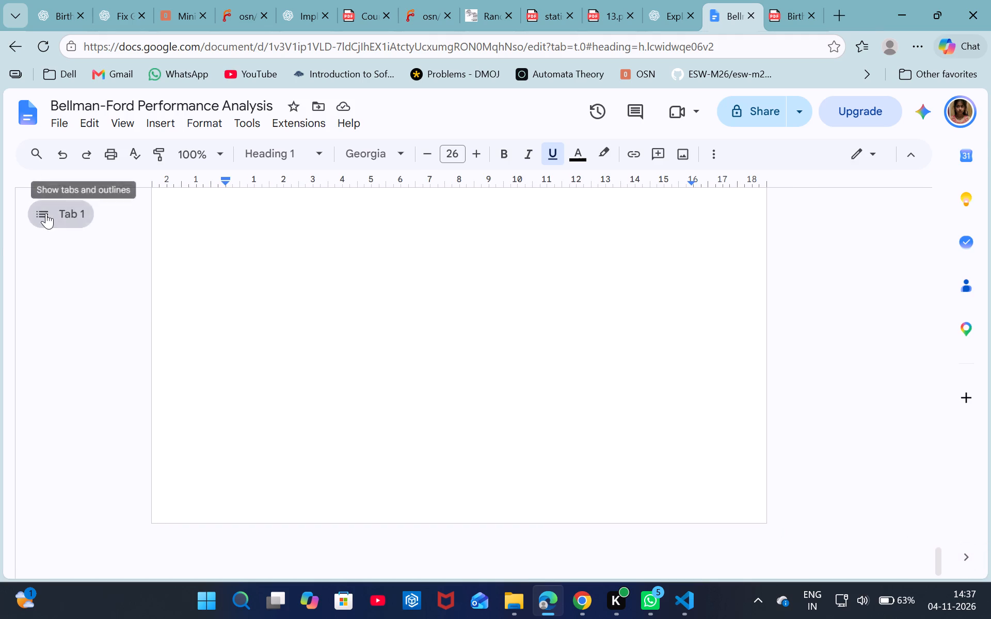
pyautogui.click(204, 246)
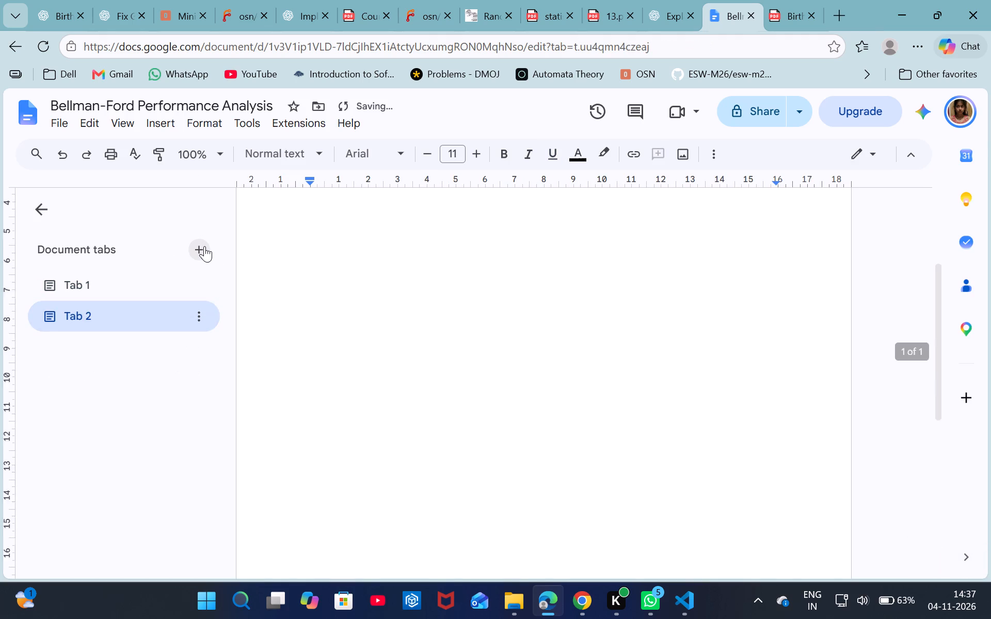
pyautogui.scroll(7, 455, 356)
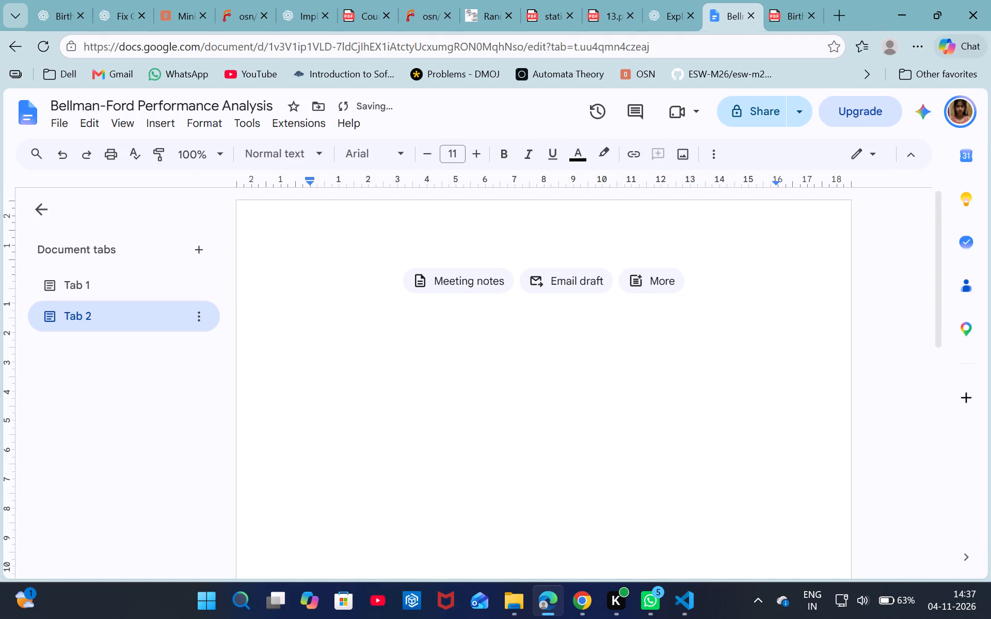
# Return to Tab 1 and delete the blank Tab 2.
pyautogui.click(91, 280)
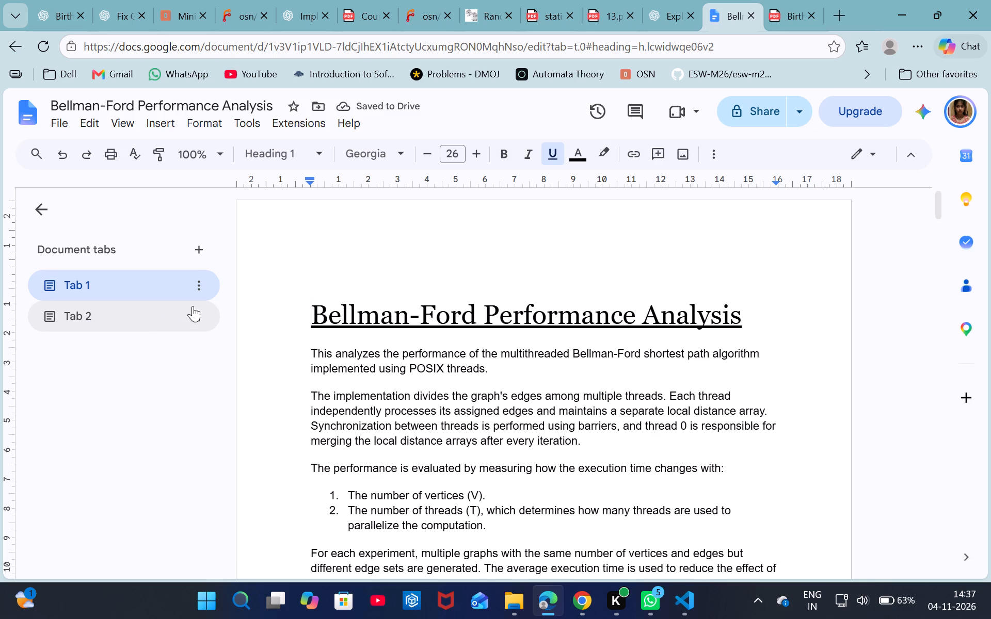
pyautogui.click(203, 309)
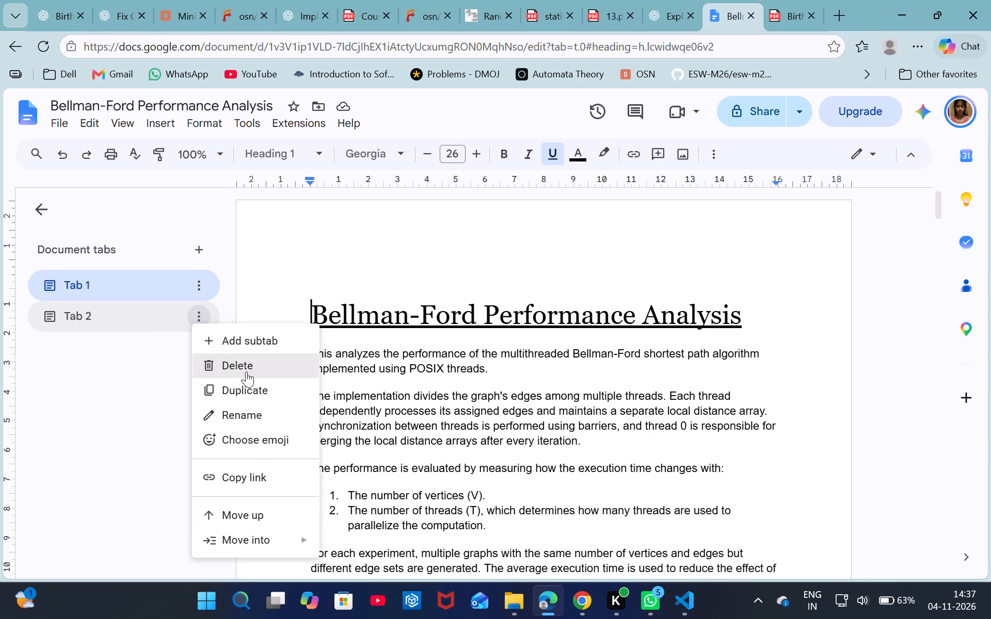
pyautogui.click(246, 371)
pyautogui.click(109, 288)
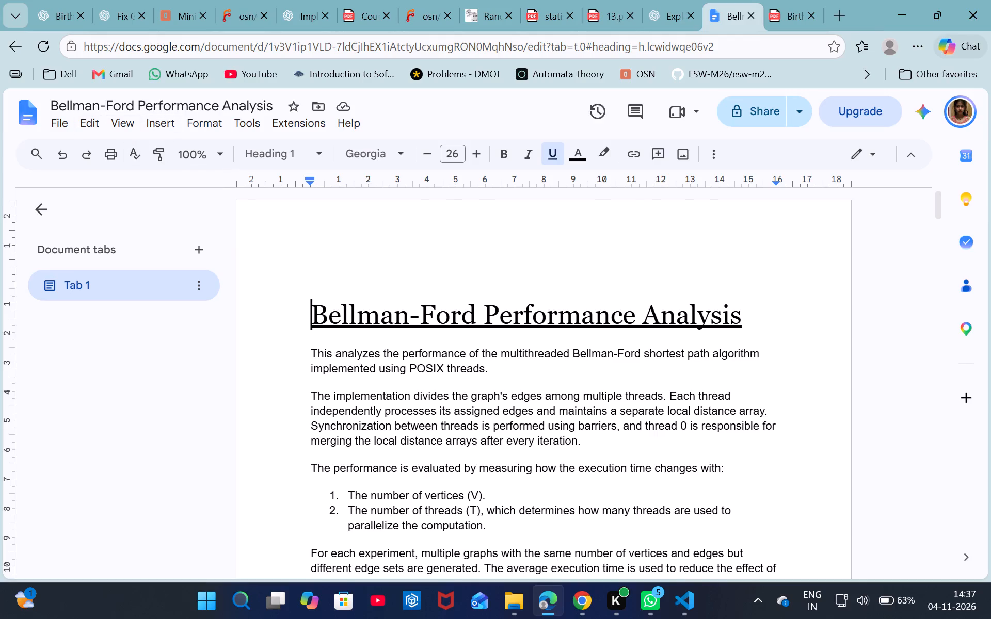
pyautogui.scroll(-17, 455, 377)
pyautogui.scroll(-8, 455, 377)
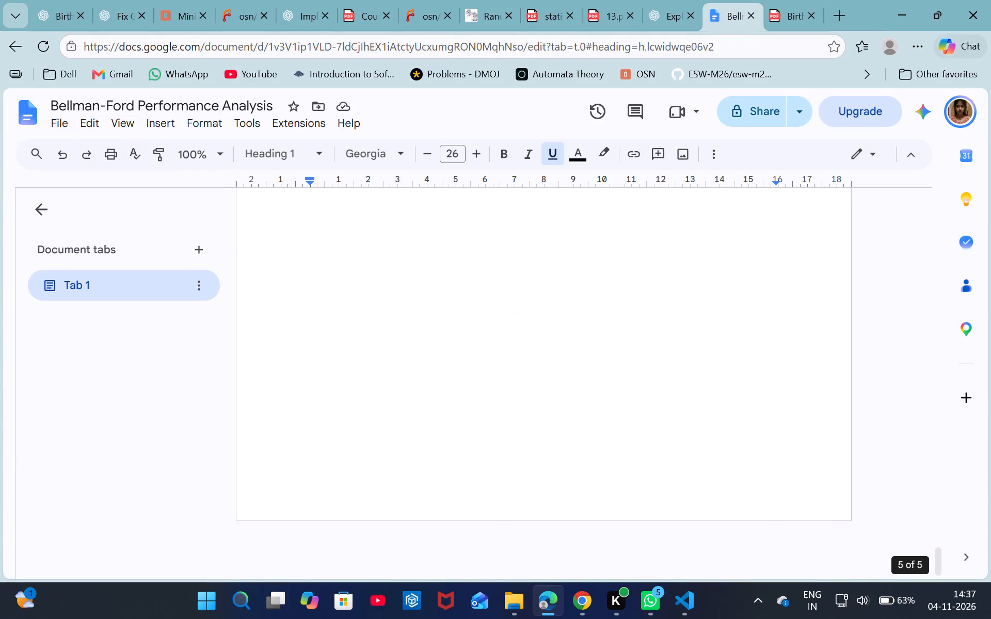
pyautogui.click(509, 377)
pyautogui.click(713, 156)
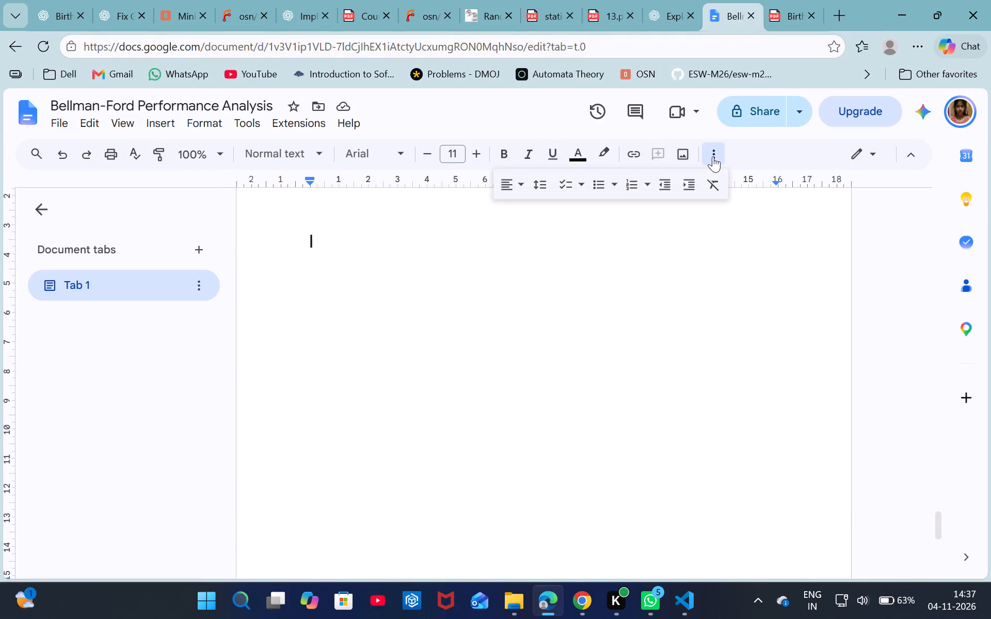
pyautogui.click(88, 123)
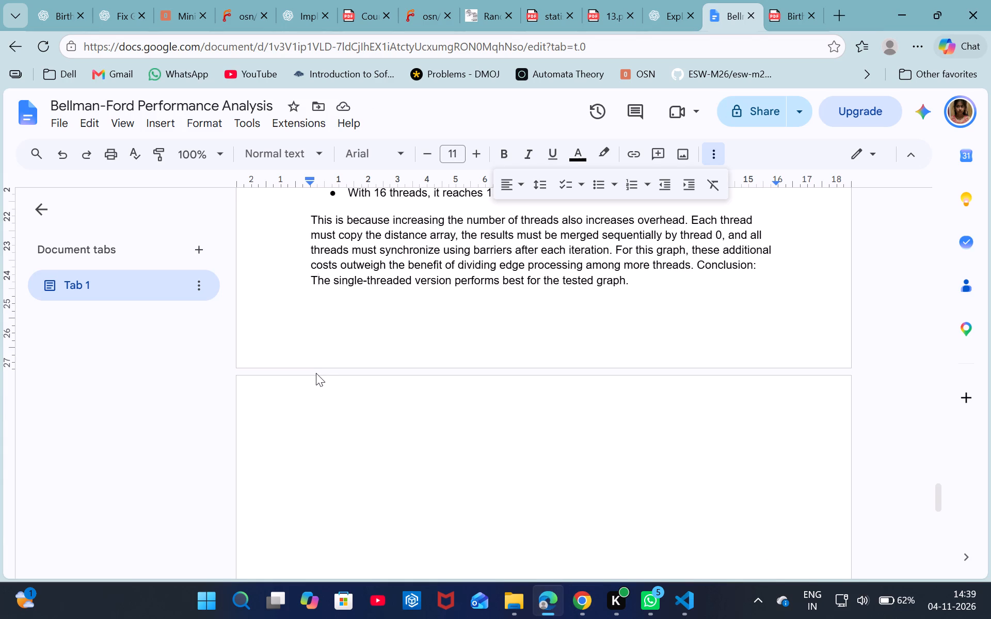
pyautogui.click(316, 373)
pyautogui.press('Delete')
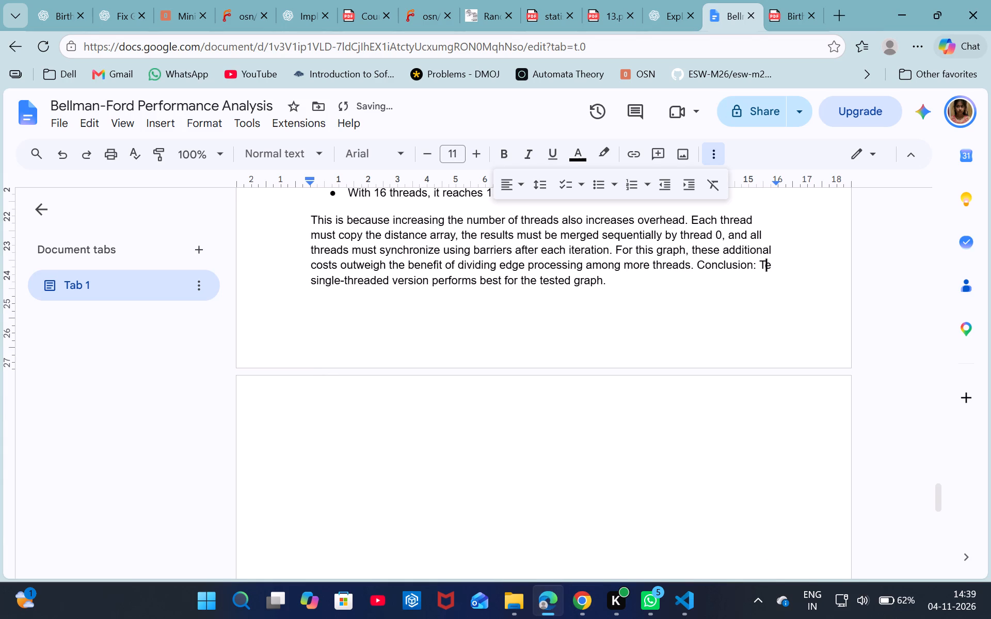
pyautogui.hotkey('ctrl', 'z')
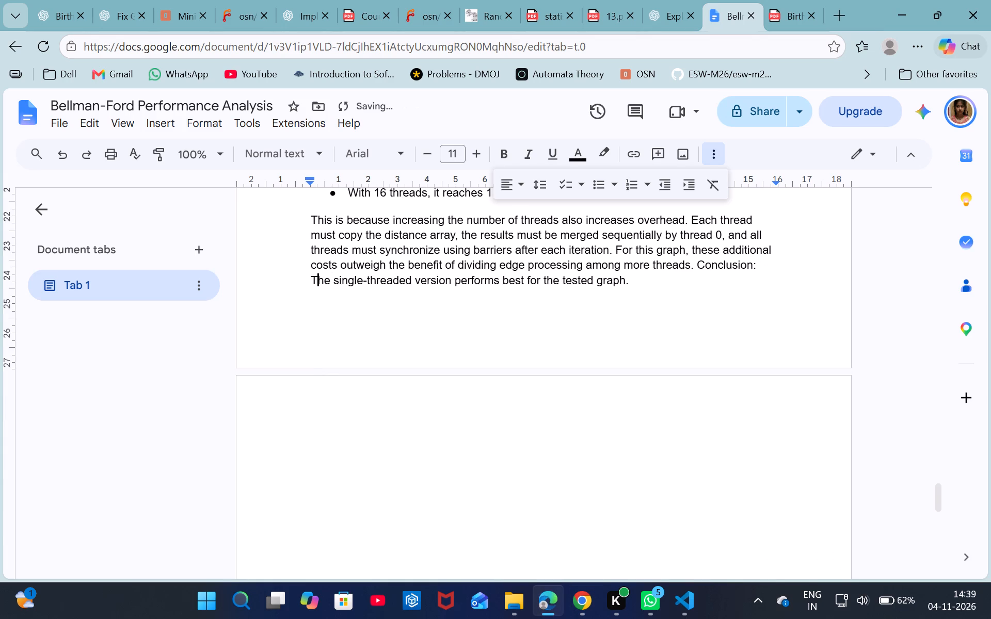
# Try to remove the blank last page by selecting its empty lines and deleting them.
pyautogui.click(402, 437)
pyautogui.rightClick(402, 437)
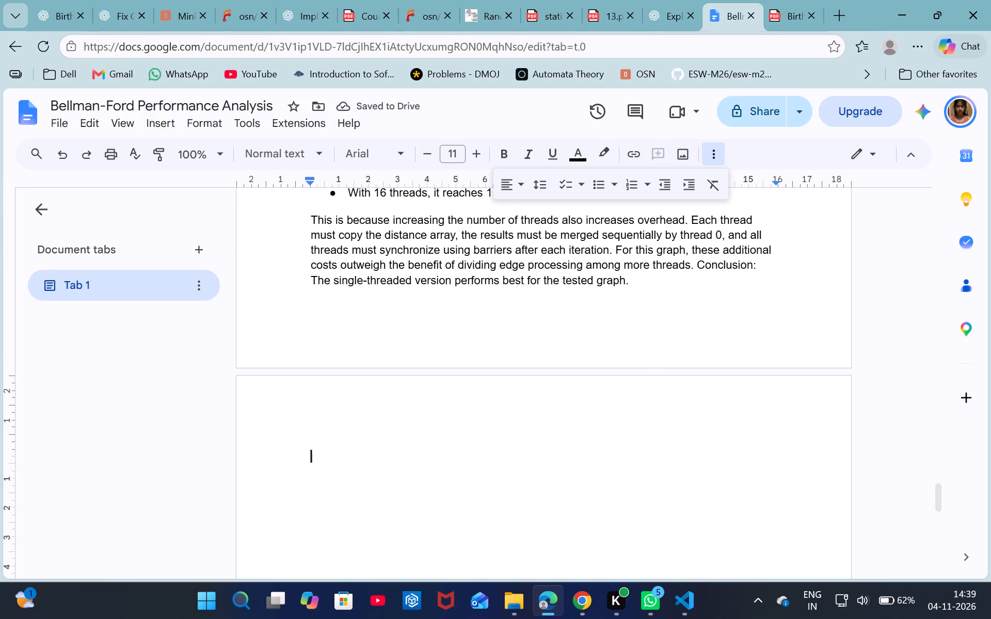
pyautogui.click(292, 441)
pyautogui.moveTo(225, 383); pyautogui.dragTo(369, 522)
pyautogui.click(369, 522)
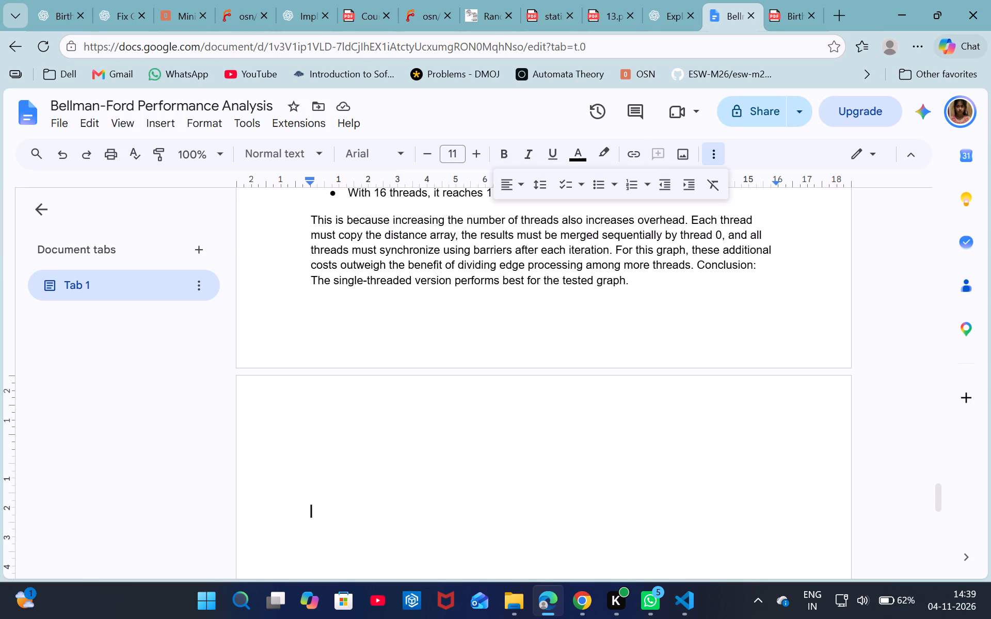
pyautogui.tripleClick(369, 522)
pyautogui.click(369, 522)
pyautogui.press('Delete')
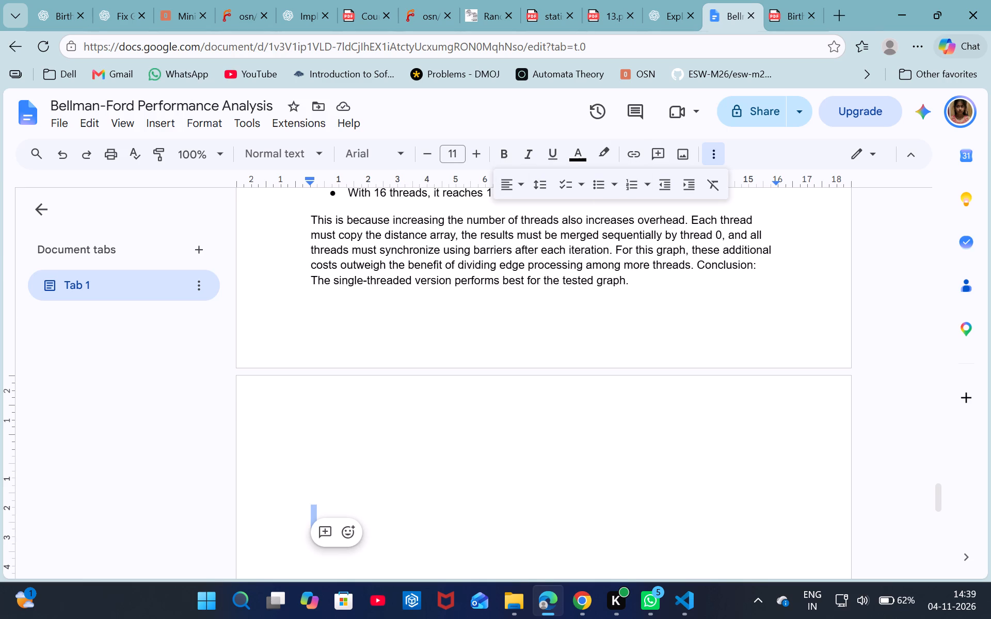
pyautogui.press('Delete')
pyautogui.press('Delete')
pyautogui.press('Delete')
pyautogui.press('Delete')
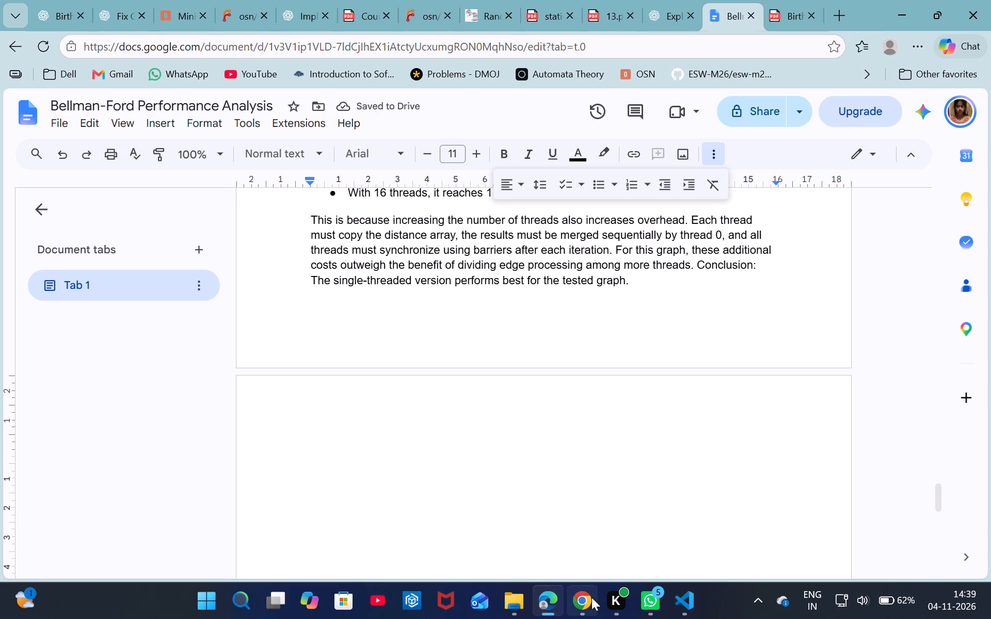
# Examine the pages of Birthday-boy.pdf from the blank last page back to the table of vertices and edges.
pyautogui.click(778, 14)
pyautogui.scroll(6, 542, 322)
pyautogui.scroll(-6, 542, 322)
pyautogui.scroll(6, 542, 322)
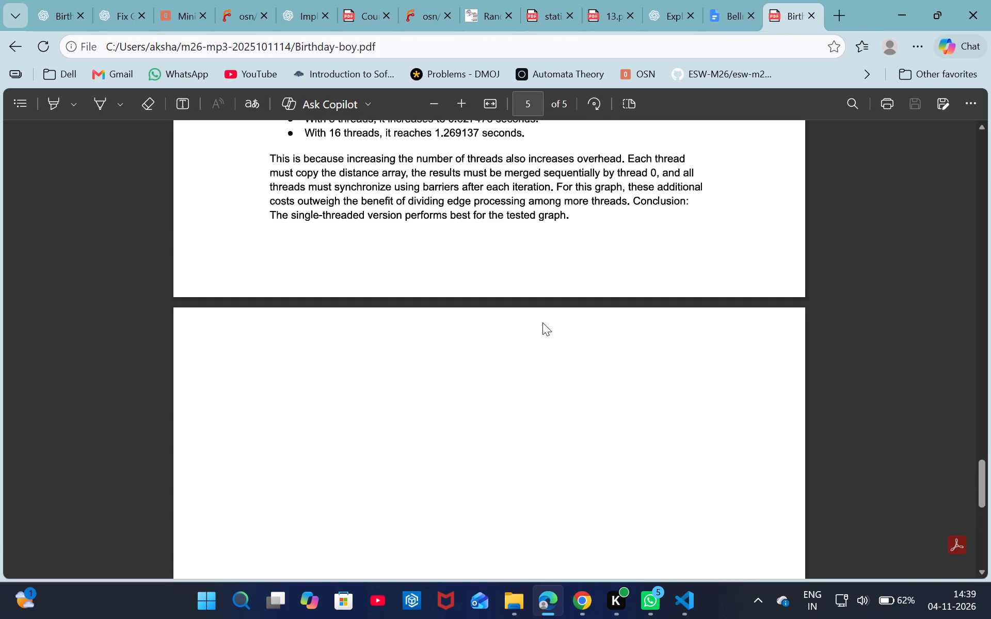
pyautogui.scroll(5, 542, 322)
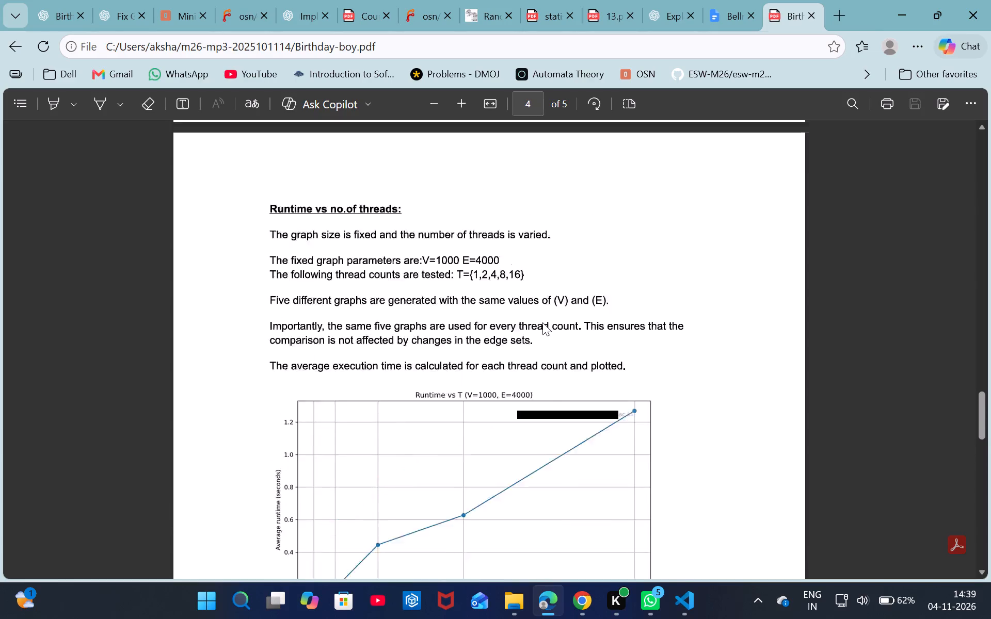
pyautogui.scroll(14, 542, 322)
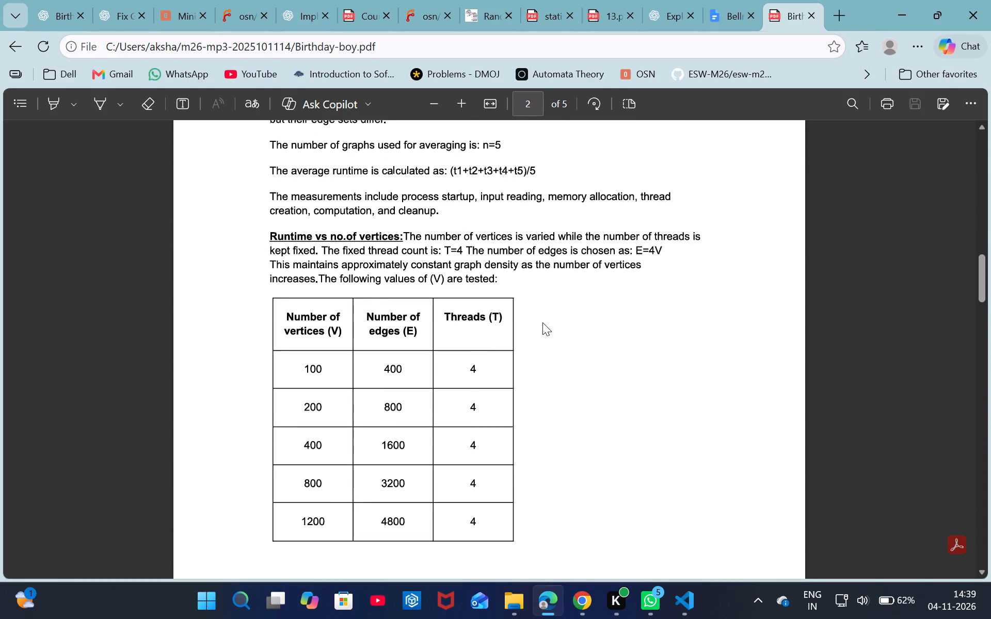
# Return to the report and examine its page setup, including the Pages and Pageless options, for a way to remove the blank page.
pyautogui.click(714, 18)
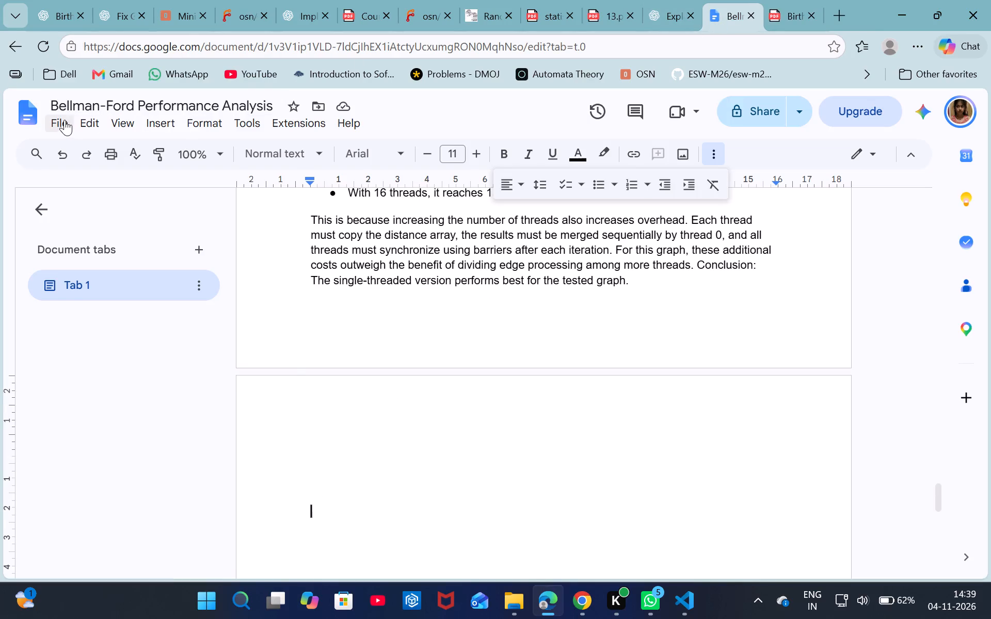
pyautogui.click(65, 120)
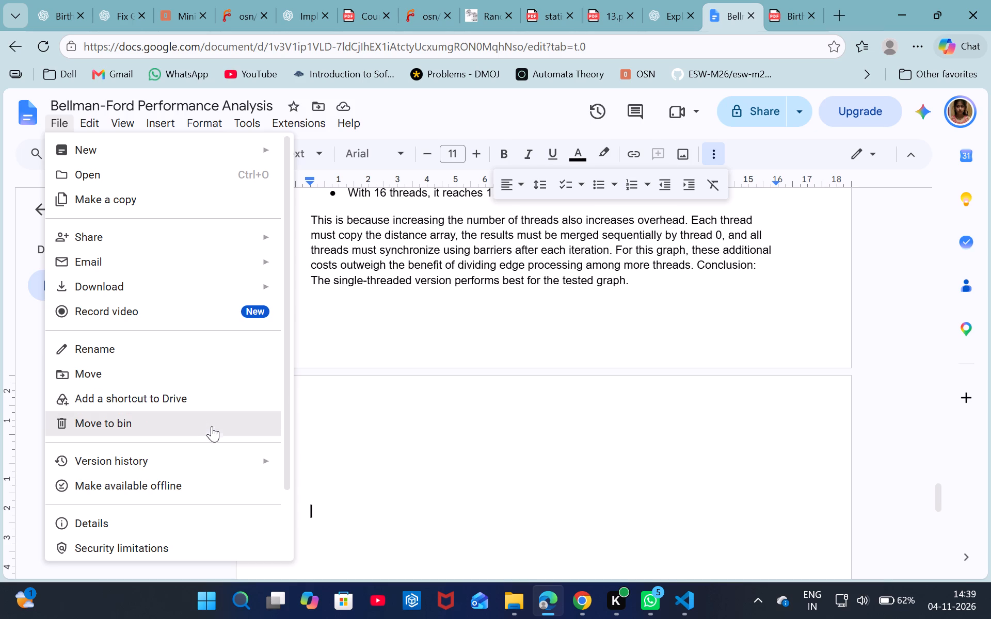
pyautogui.scroll(-4, 216, 480)
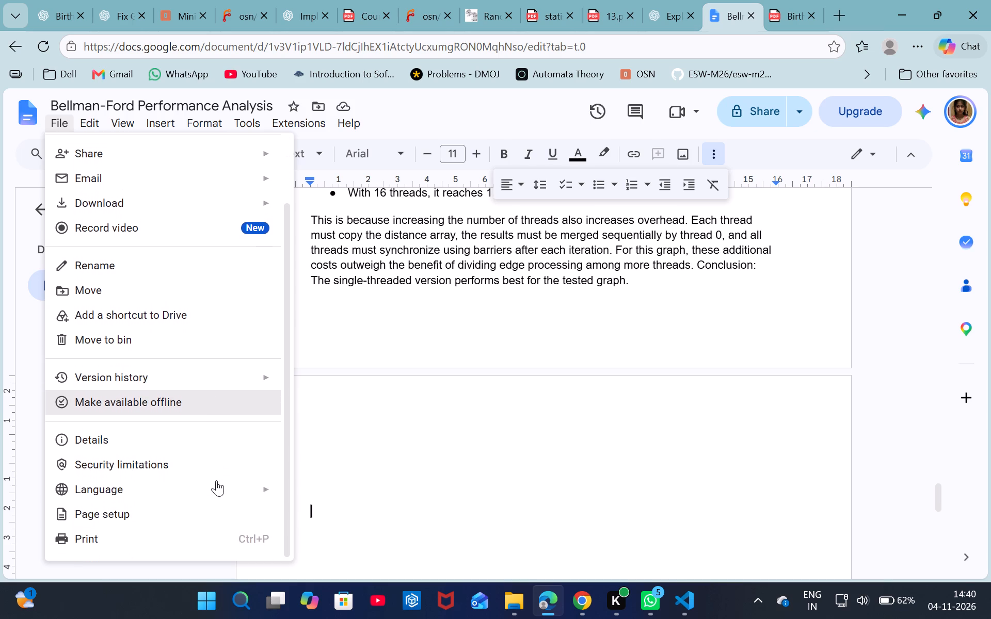
pyautogui.click(247, 520)
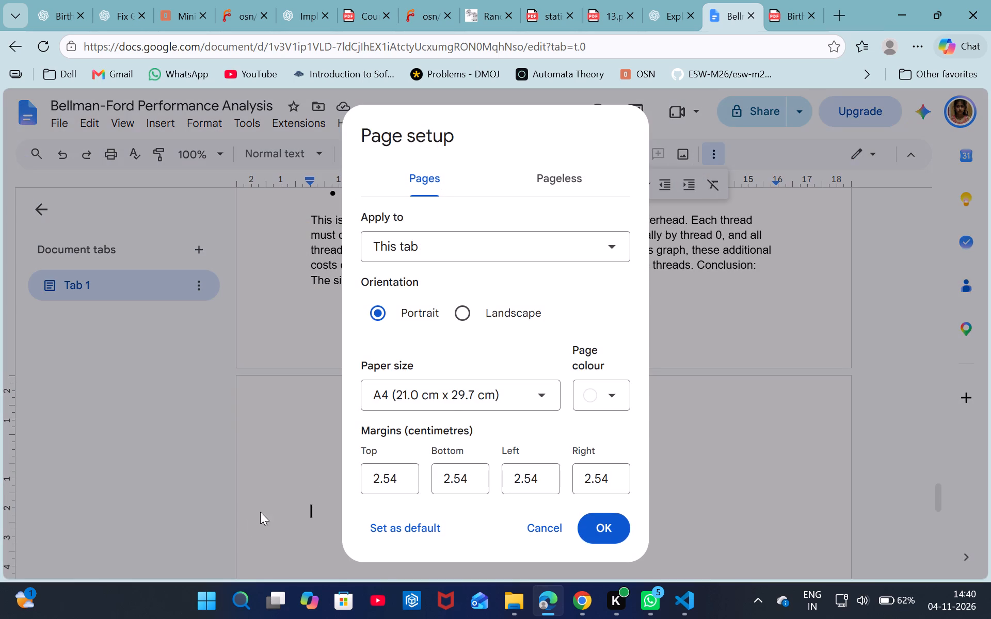
pyautogui.scroll(-3, 454, 409)
pyautogui.click(538, 525)
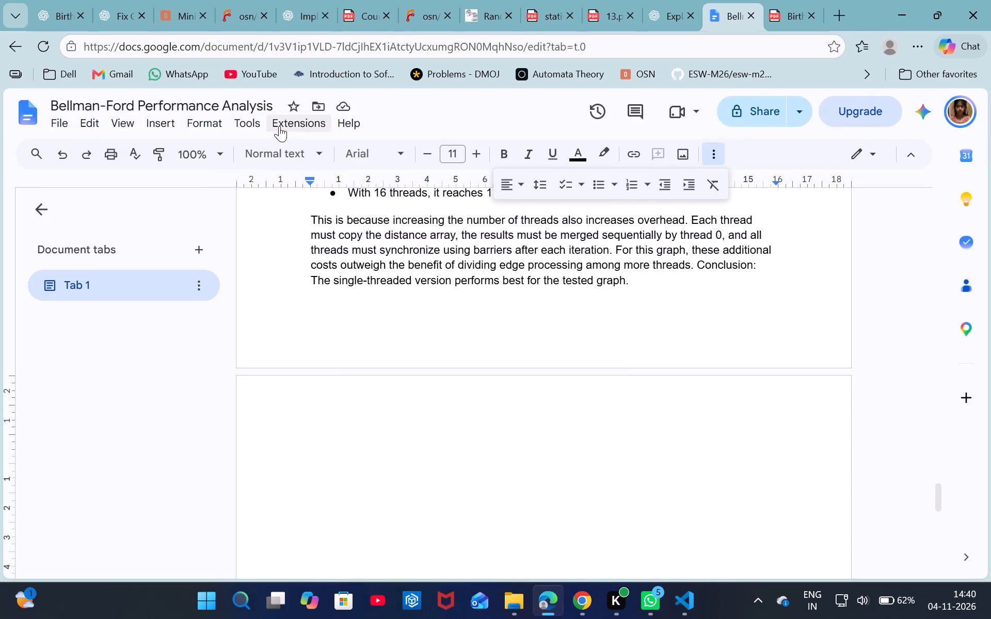
pyautogui.click(248, 124)
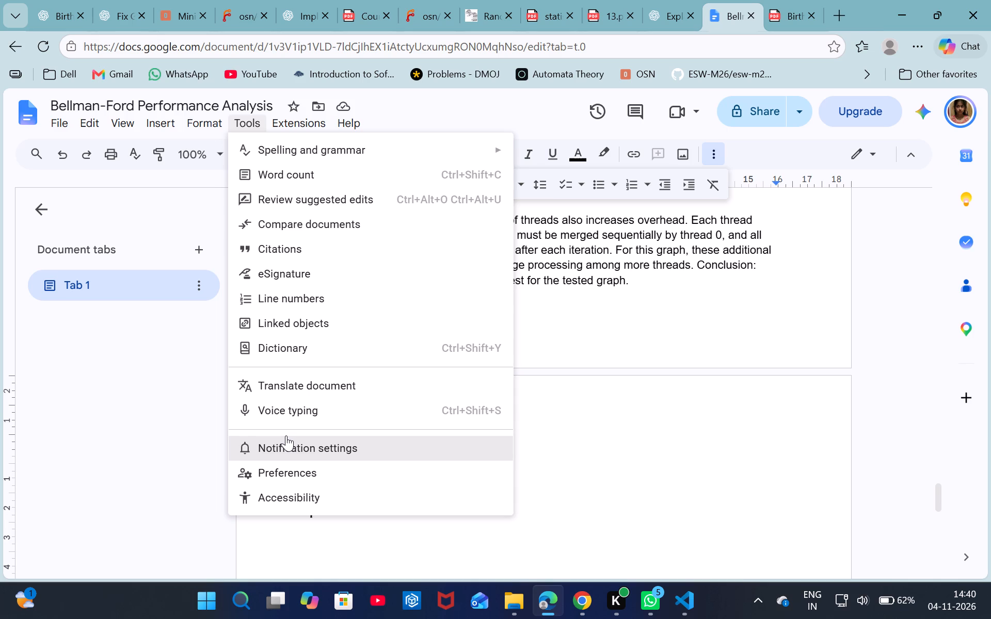
pyautogui.click(283, 124)
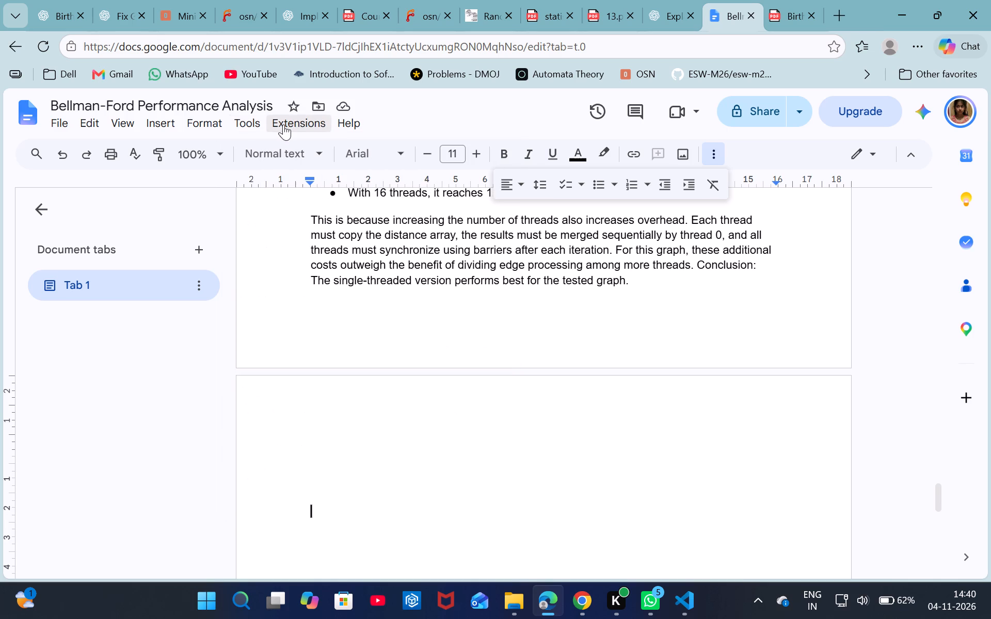
pyautogui.click(338, 121)
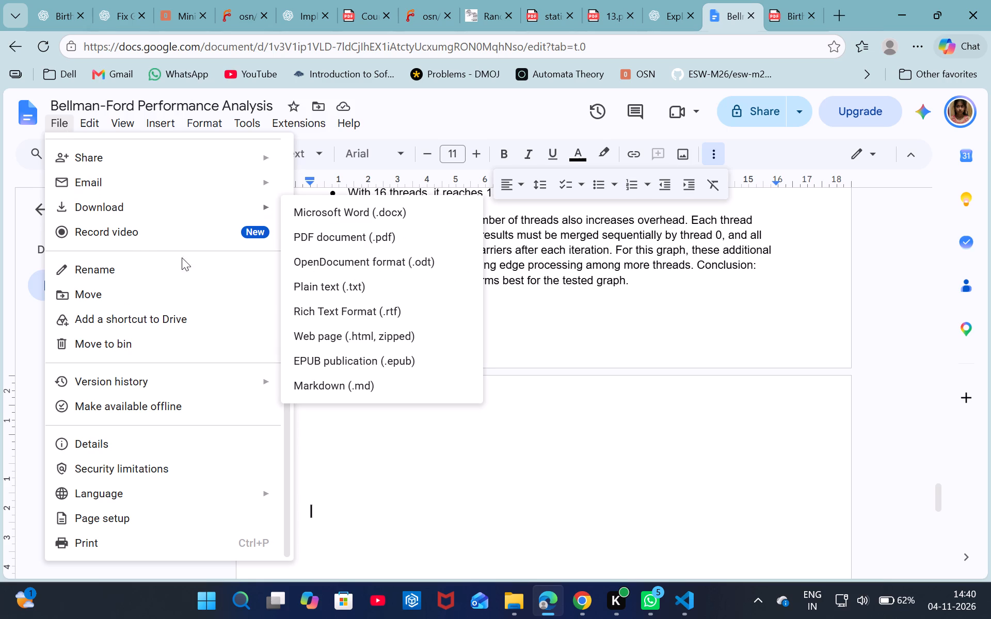
pyautogui.doubleClick(152, 511)
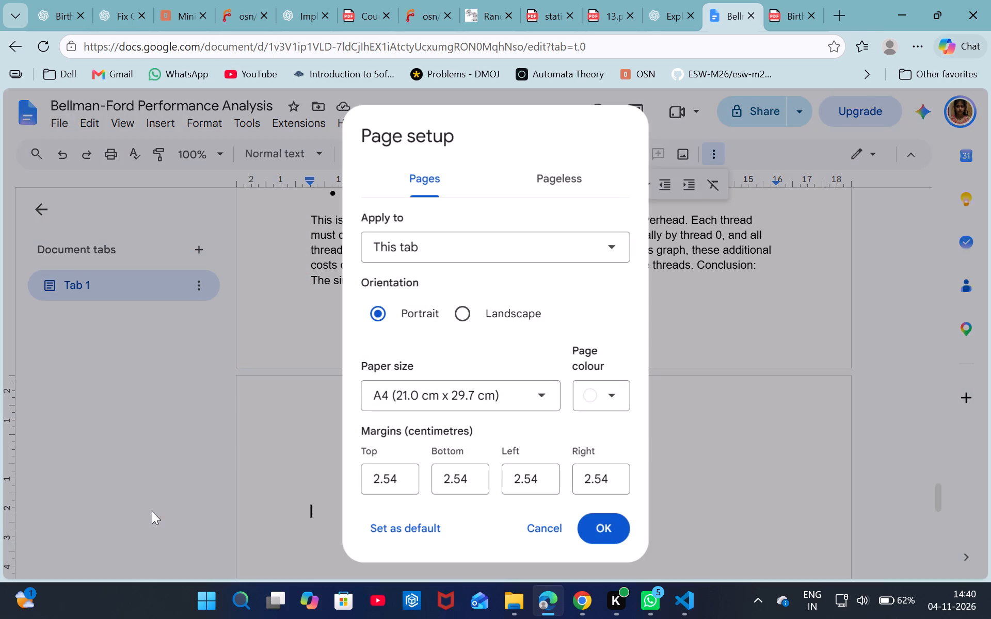
pyautogui.scroll(-2, 495, 341)
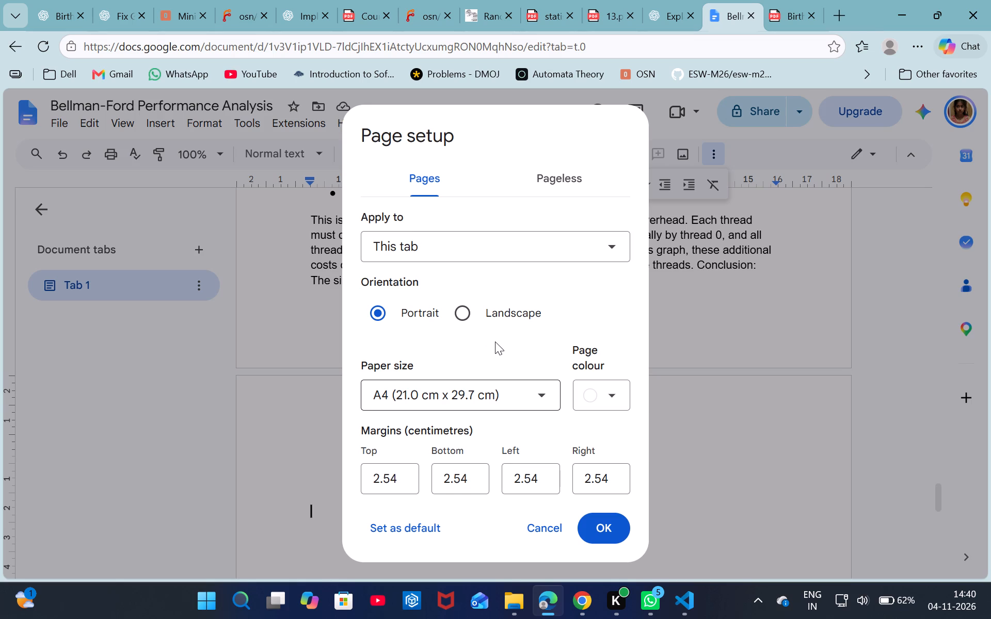
pyautogui.scroll(-1, 495, 341)
pyautogui.click(561, 174)
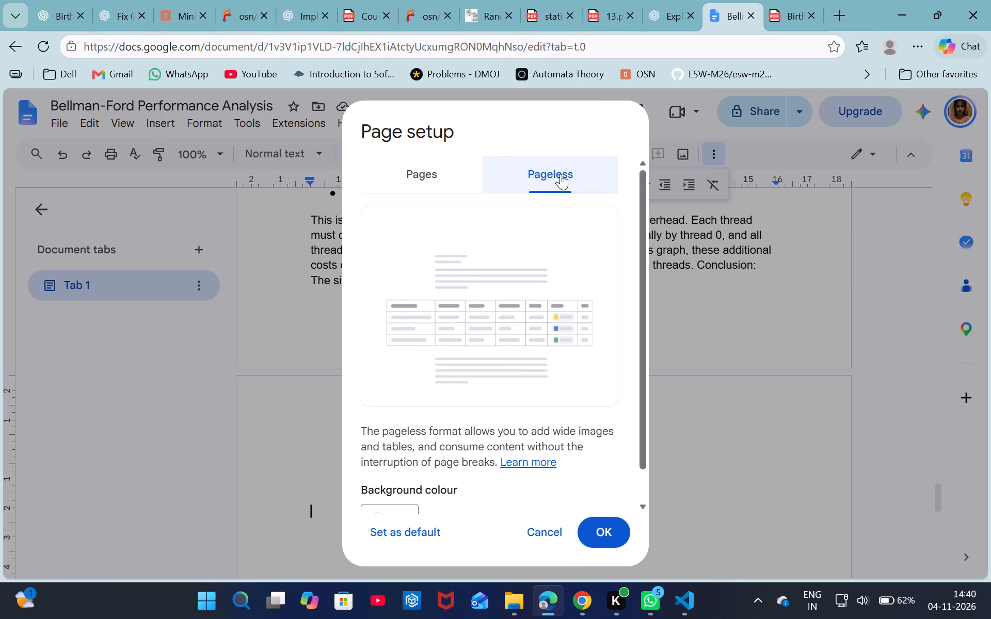
pyautogui.click(430, 171)
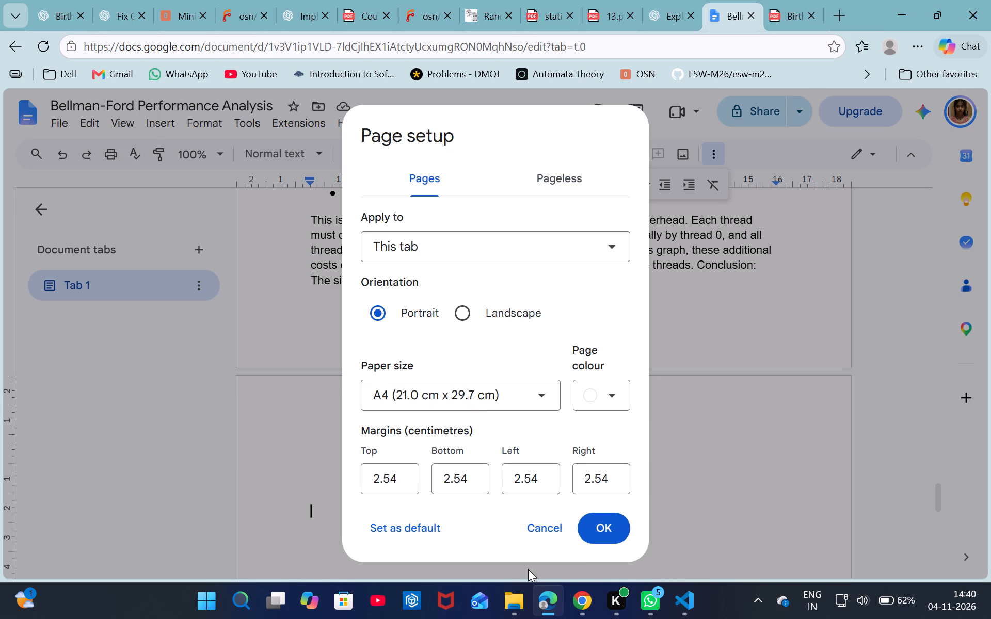
pyautogui.click(544, 529)
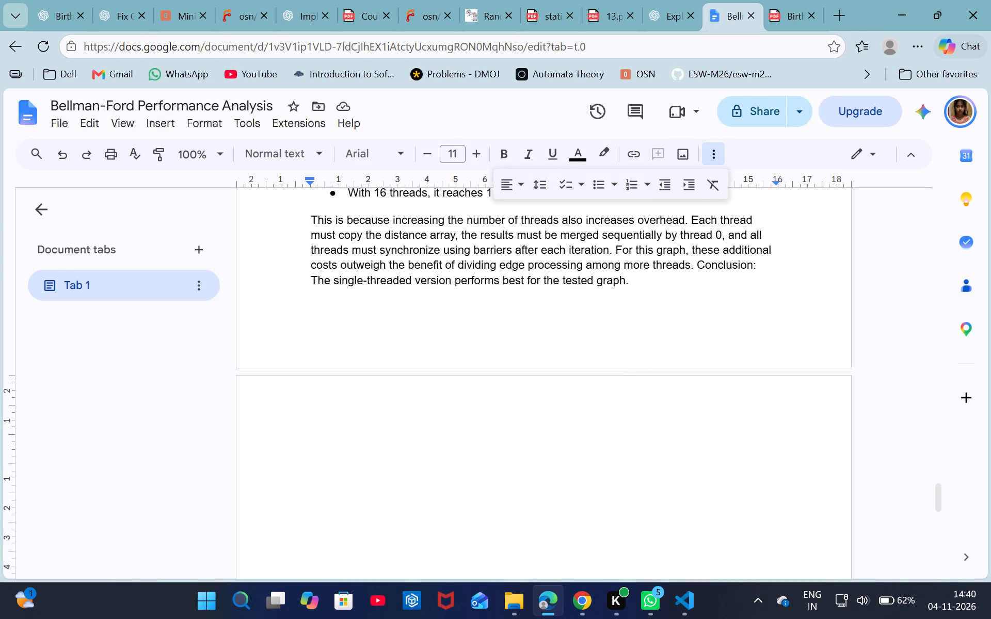
# Go through the headings in Tab 1's outline and examine the report down to its end.
pyautogui.click(136, 292)
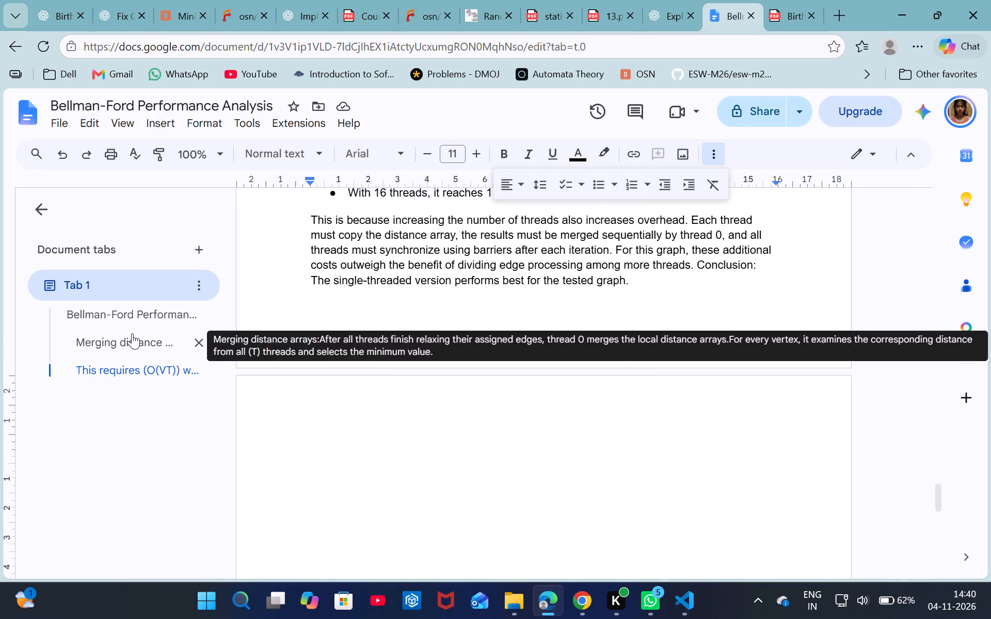
pyautogui.click(132, 333)
pyautogui.click(115, 308)
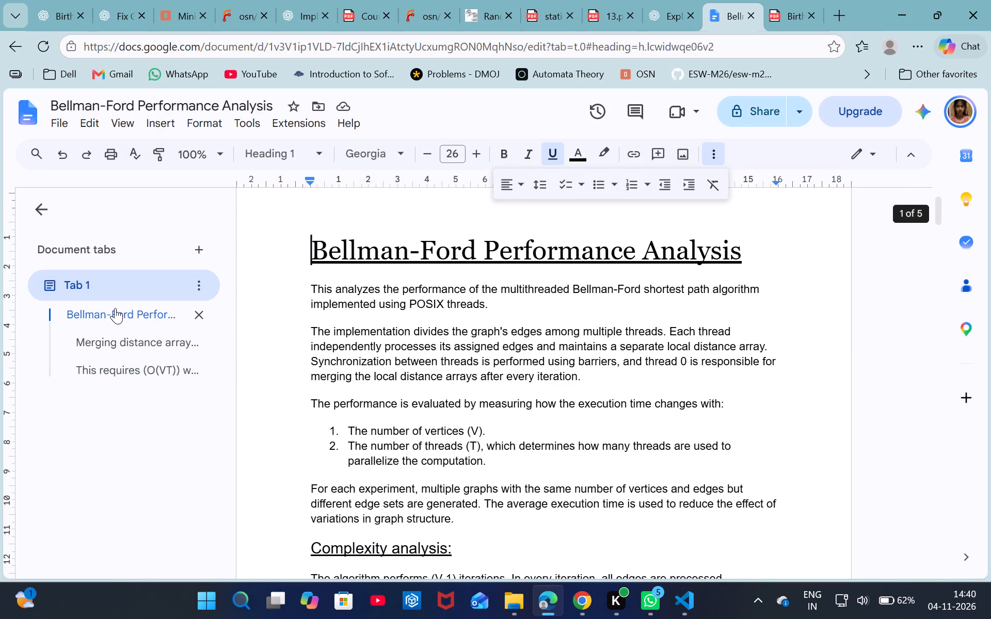
pyautogui.click(127, 367)
pyautogui.scroll(-3, 341, 449)
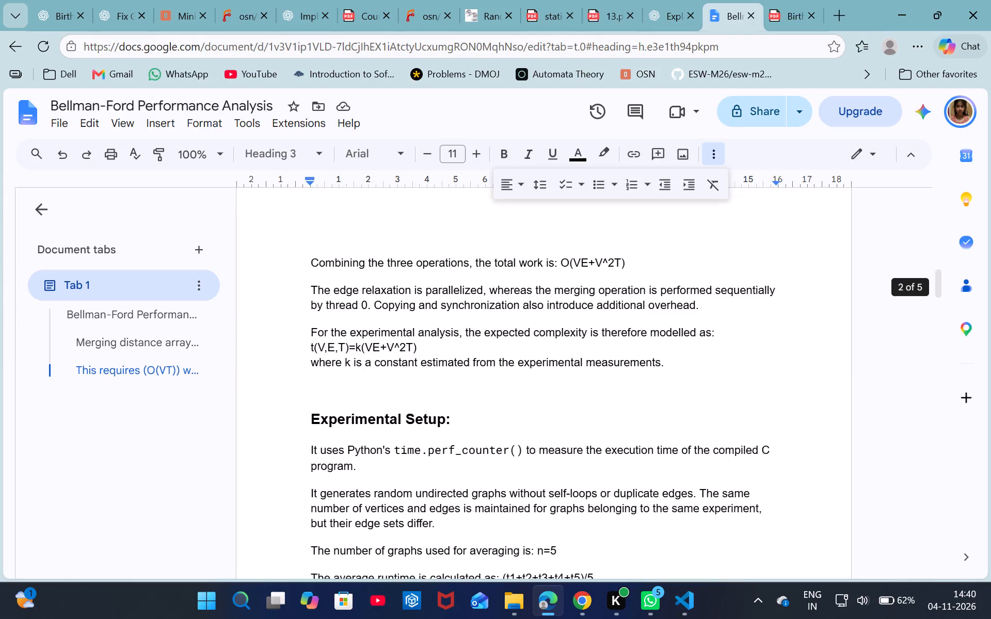
pyautogui.scroll(-13, 341, 449)
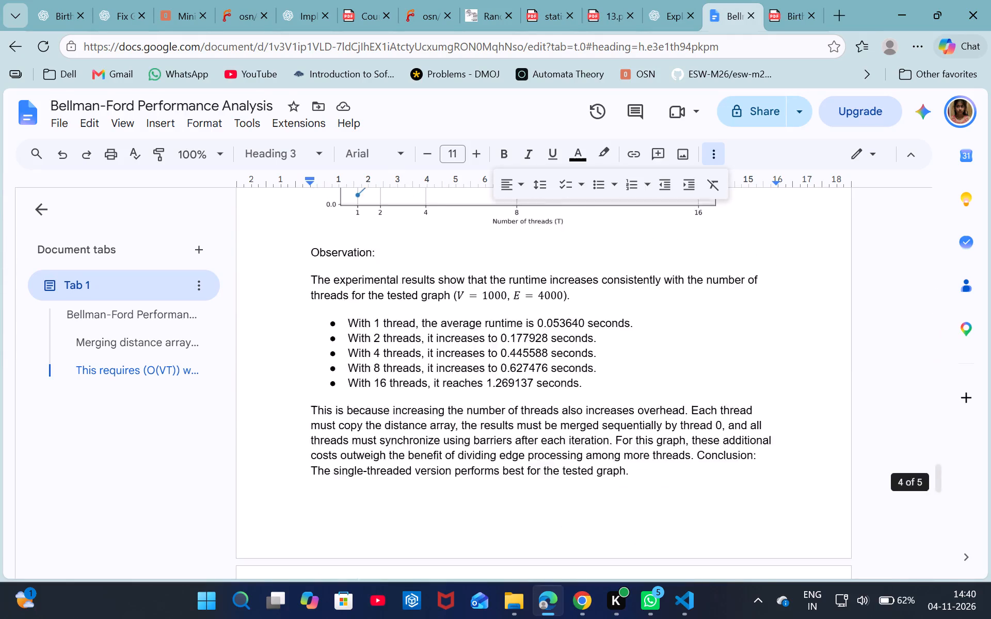
# Examine Birthday-boy.pdf from its title to the blank last page, then close it and the Google Docs report.
pyautogui.click(781, 9)
pyautogui.scroll(14, 519, 327)
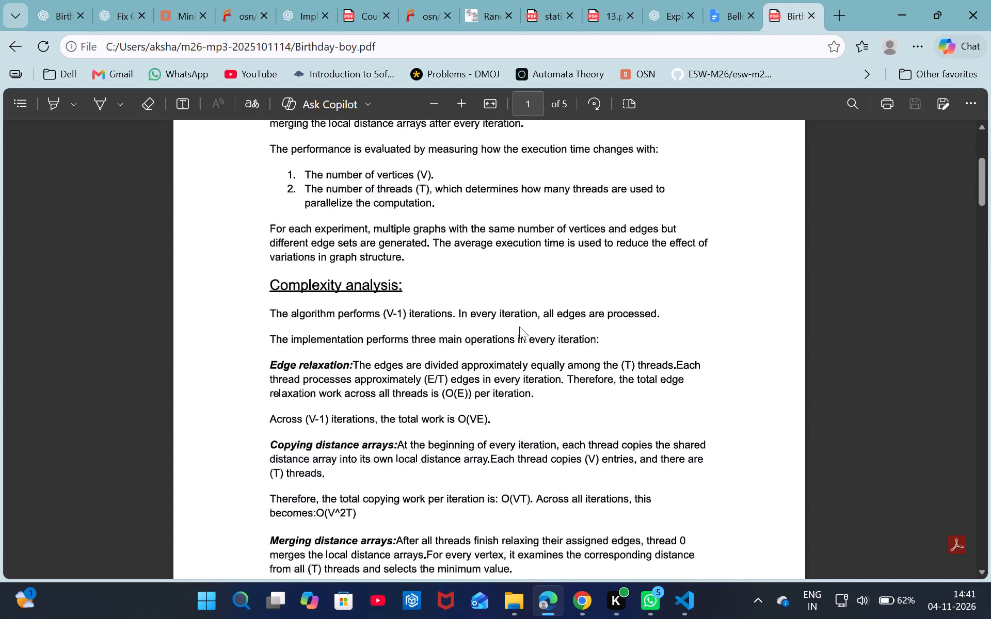
pyautogui.scroll(9, 519, 327)
pyautogui.scroll(-1, 519, 327)
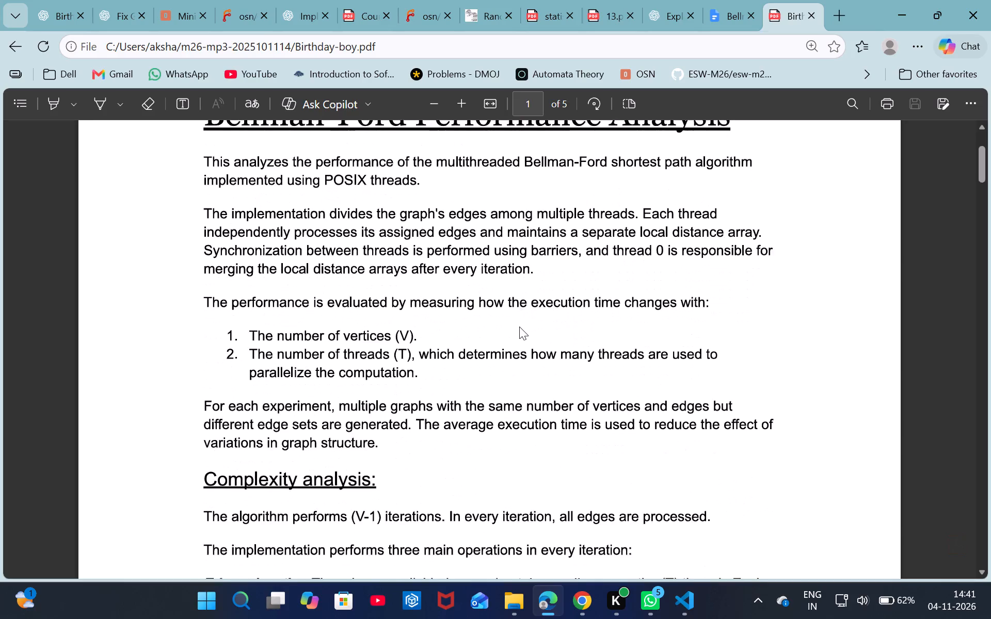
pyautogui.scroll(-12, 519, 327)
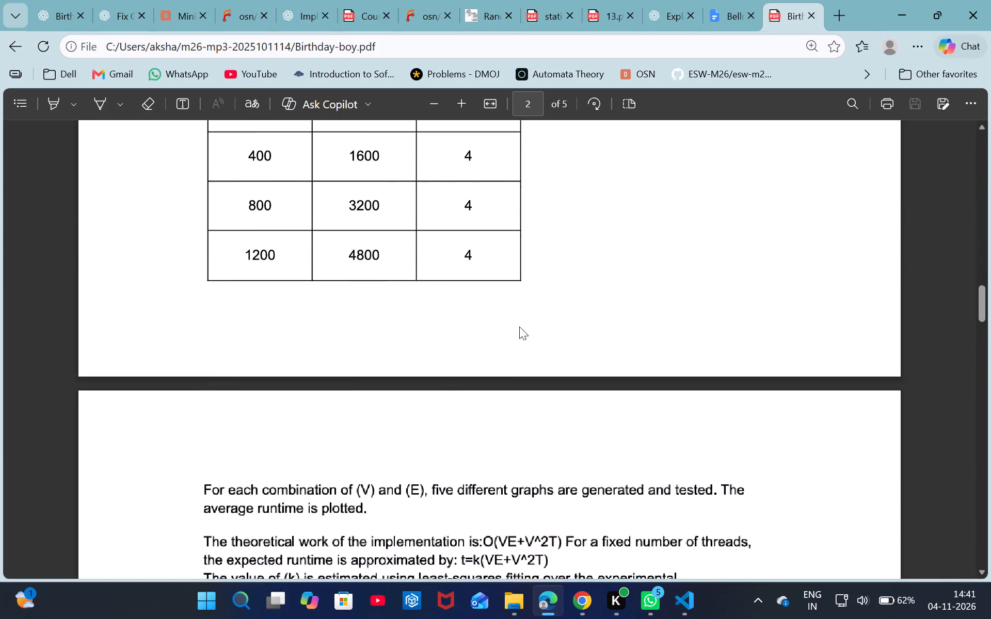
pyautogui.scroll(-7, 519, 327)
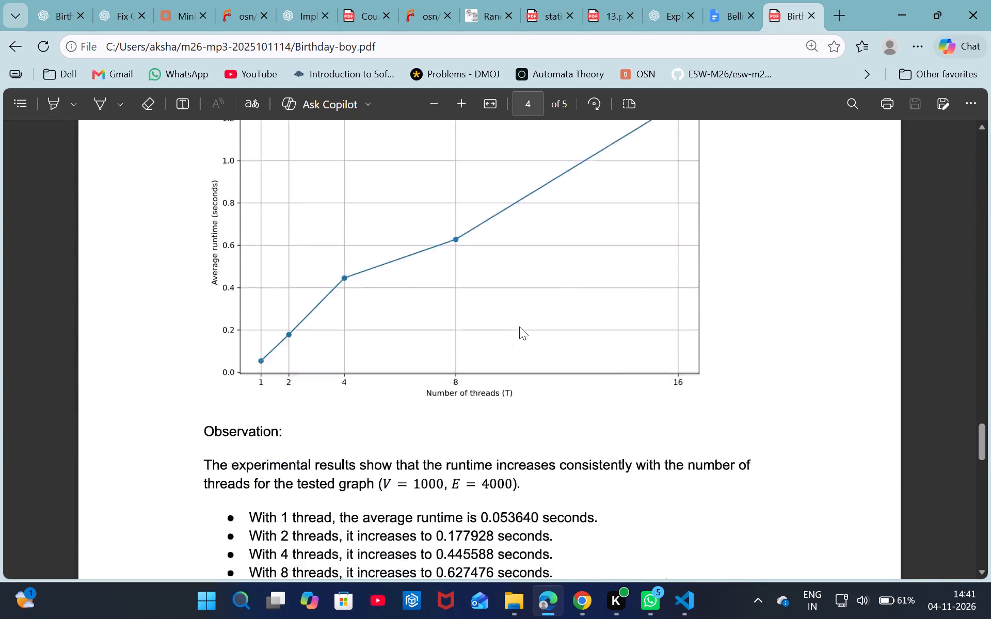
pyautogui.scroll(-1, 519, 327)
pyautogui.scroll(-8, 683, 243)
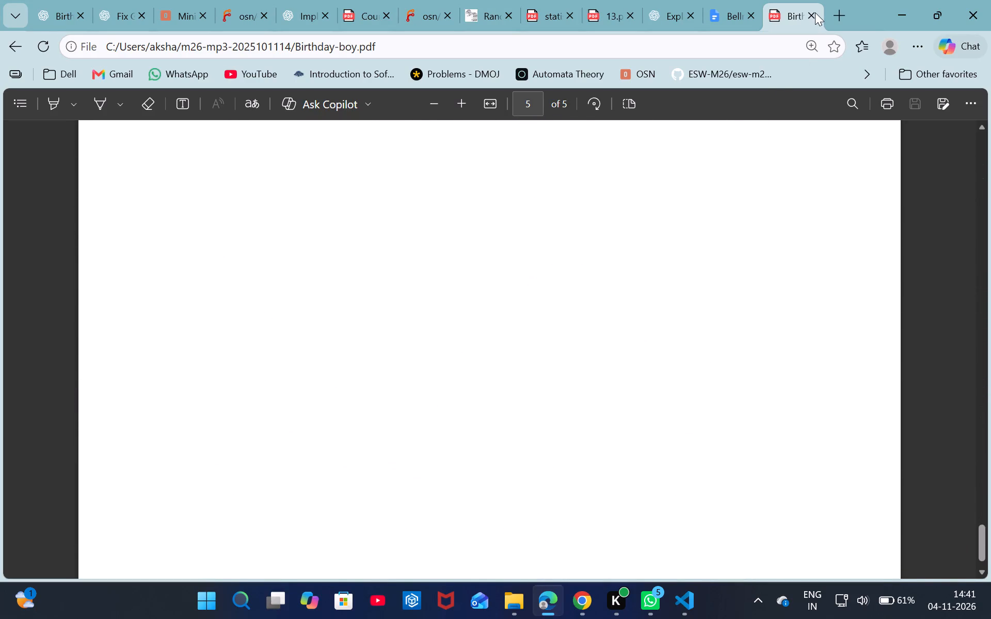
pyautogui.click(814, 12)
pyautogui.click(814, 12)
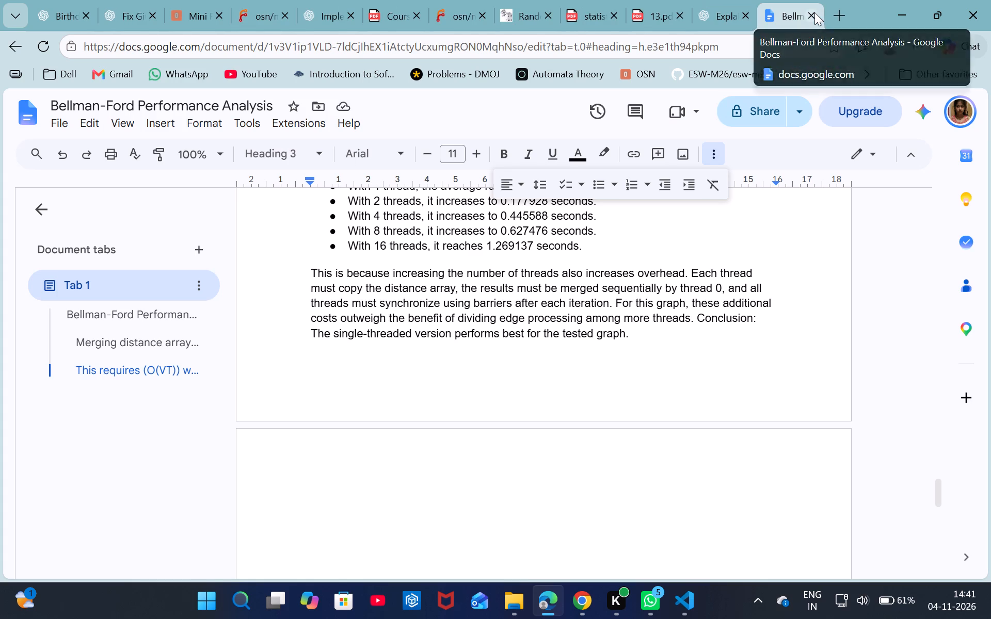
# Review the Performance analysis requirements and the plot watermark note on the Mini Project 3 assignment page.
pyautogui.click(206, 2)
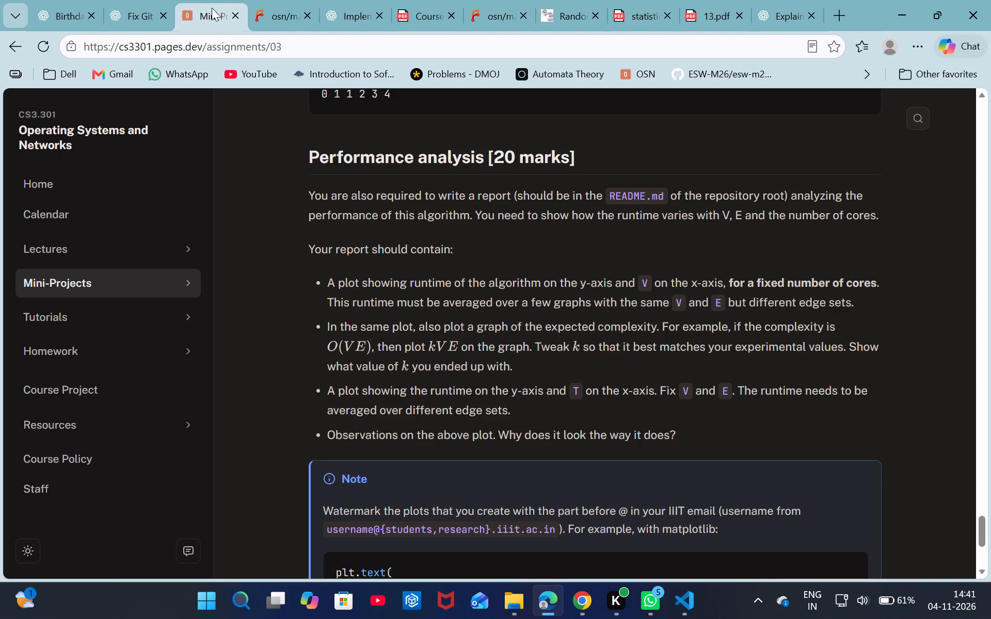
pyautogui.scroll(-2, 474, 339)
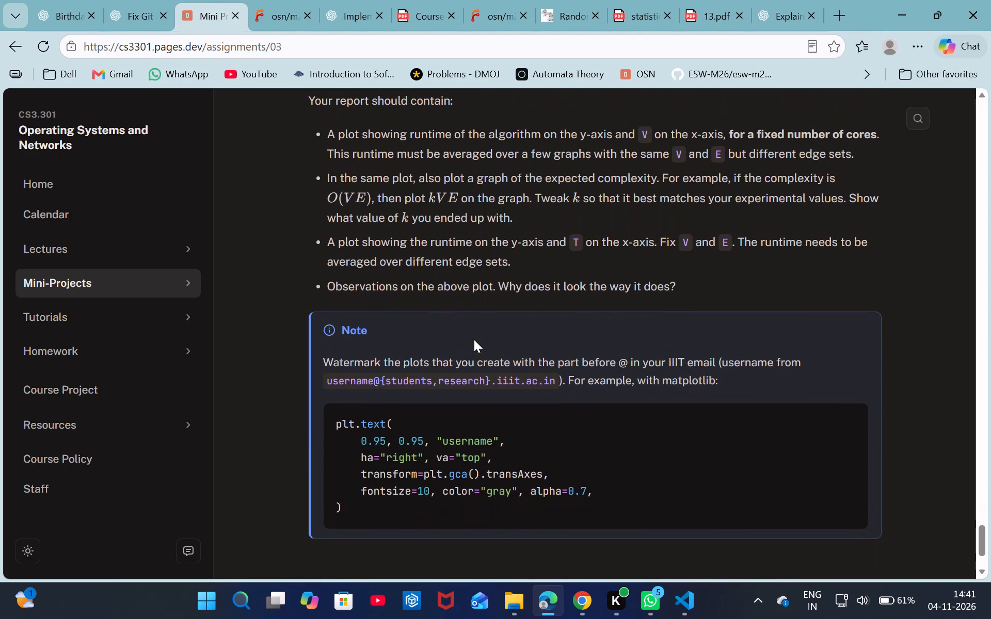
pyautogui.scroll(-6, 474, 339)
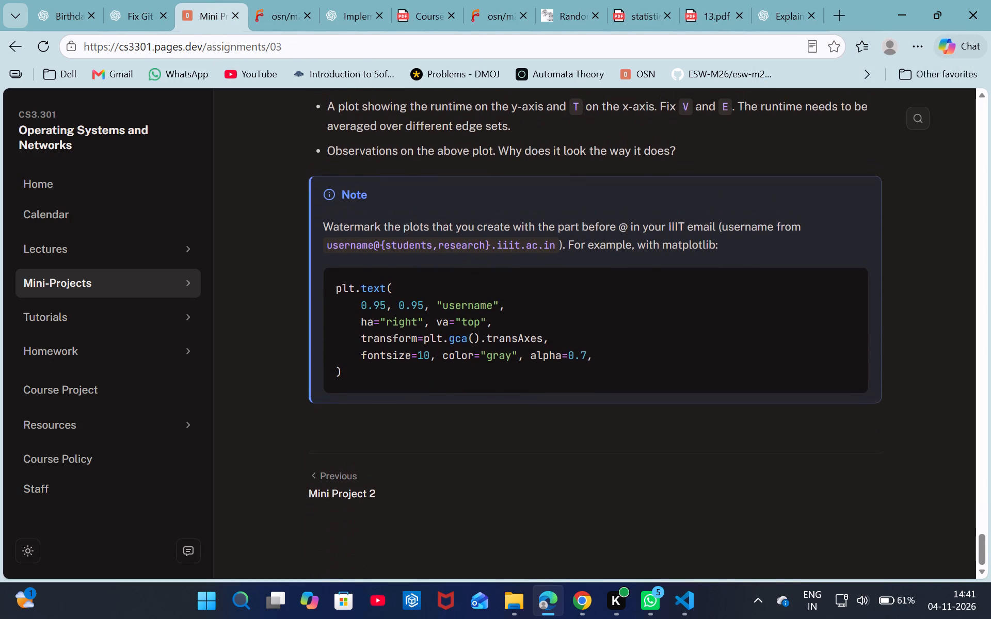
pyautogui.scroll(-1, 474, 339)
# Reopen Birthday-boy.pdf from the m26-mp3 repository folder, examine it from the last page back to the title, and close it.
pyautogui.click(510, 596)
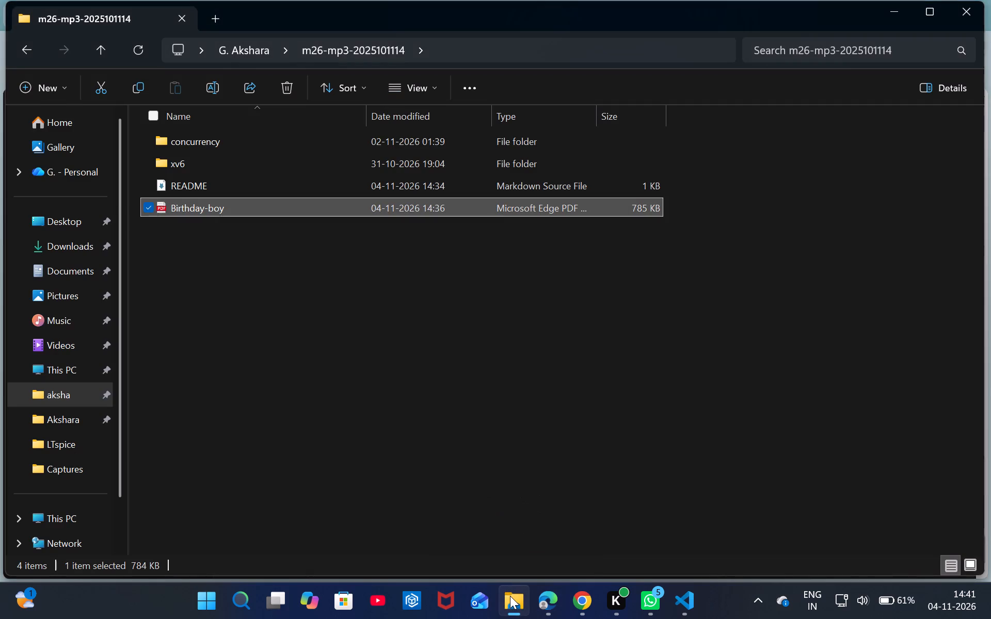
pyautogui.doubleClick(275, 208)
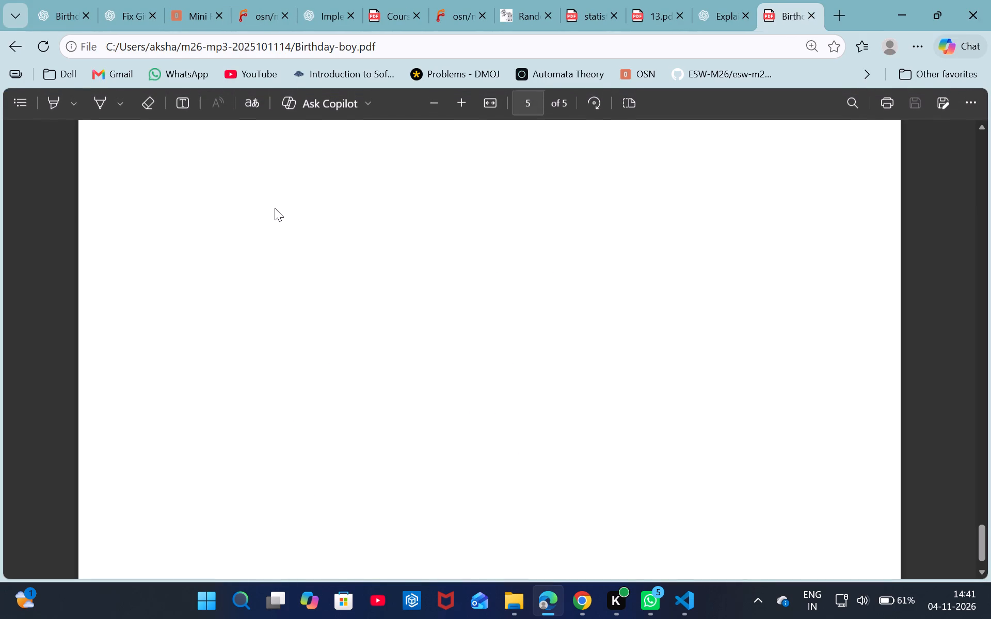
pyautogui.scroll(9, 275, 208)
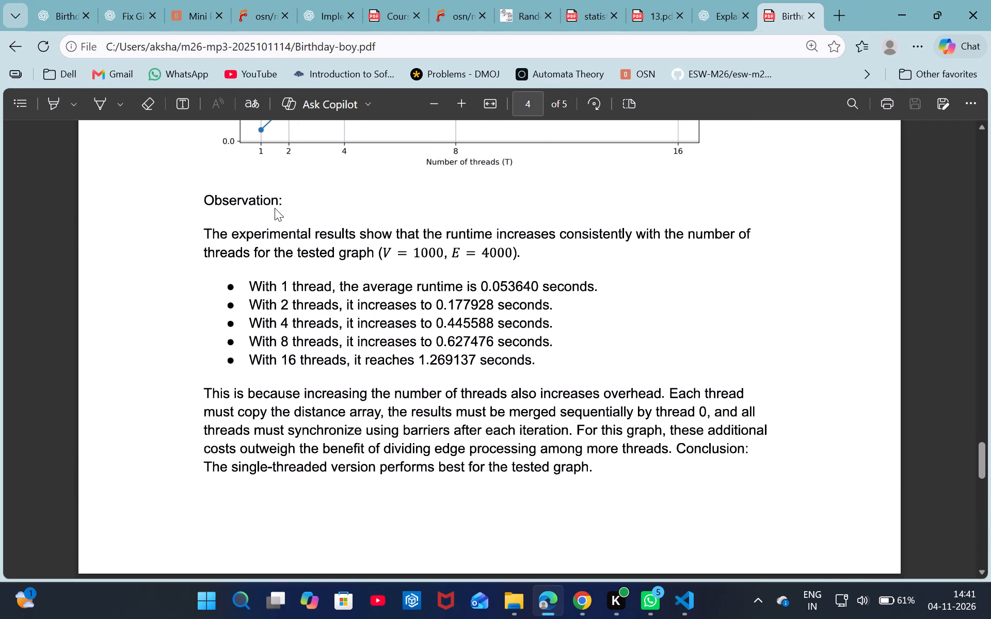
pyautogui.scroll(11, 275, 208)
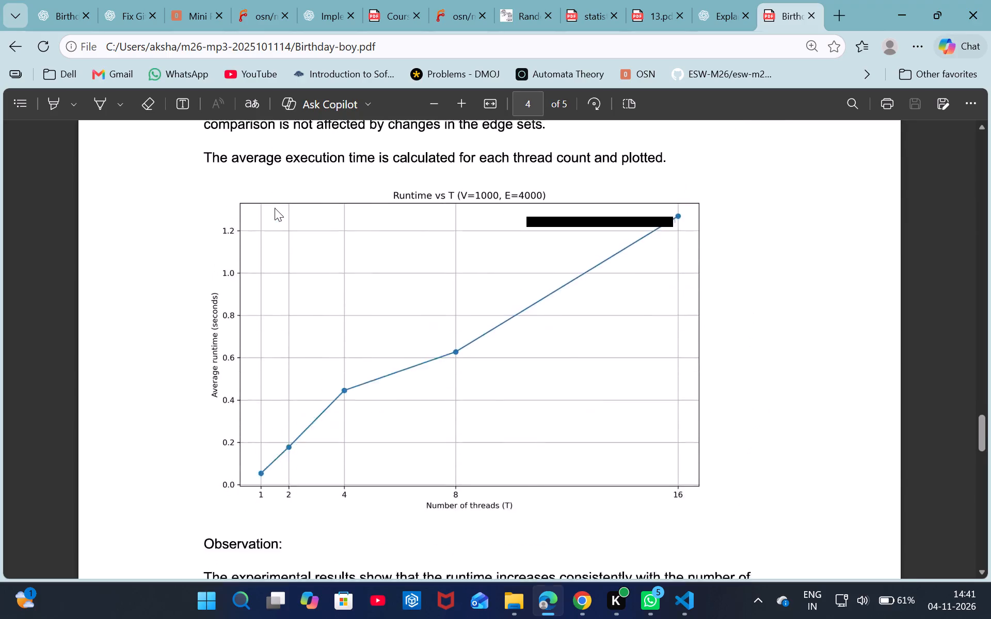
pyautogui.scroll(12, 275, 208)
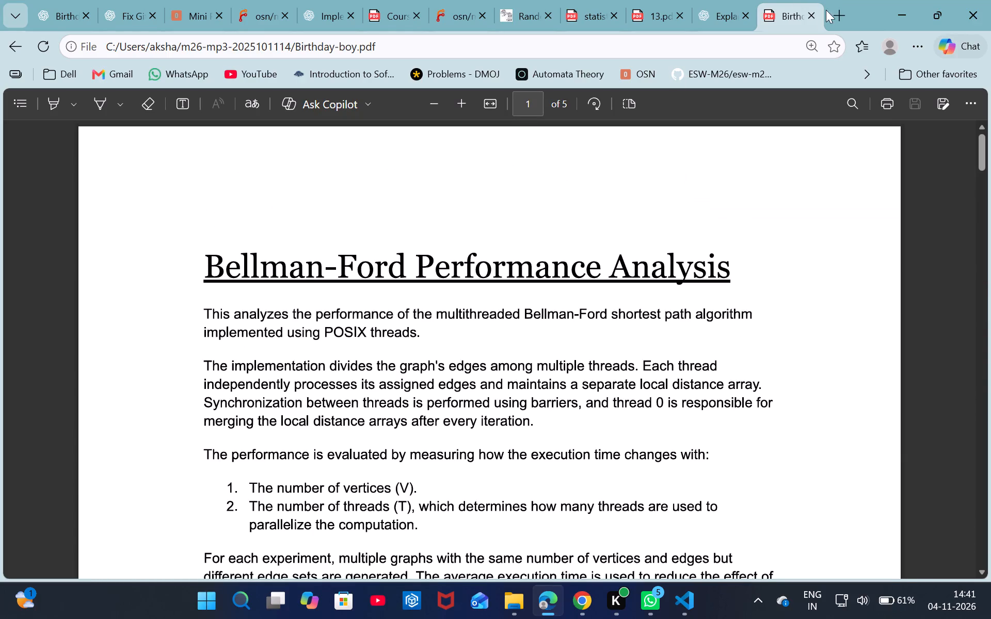
pyautogui.click(812, 16)
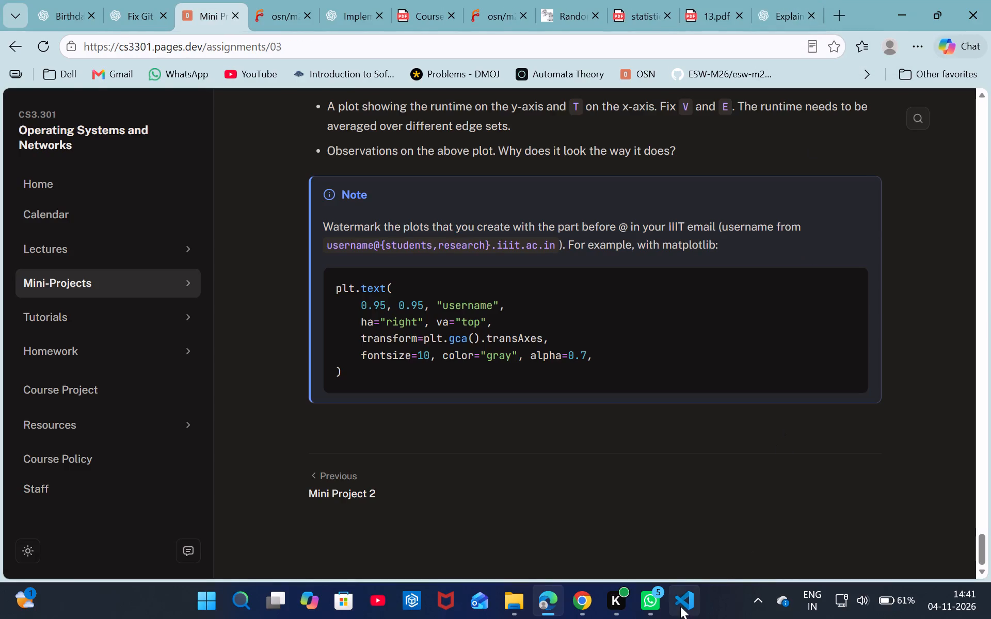
# Switch to Visual Studio Code and open the repository's root README.md.
pyautogui.click(680, 606)
pyautogui.click(159, 419)
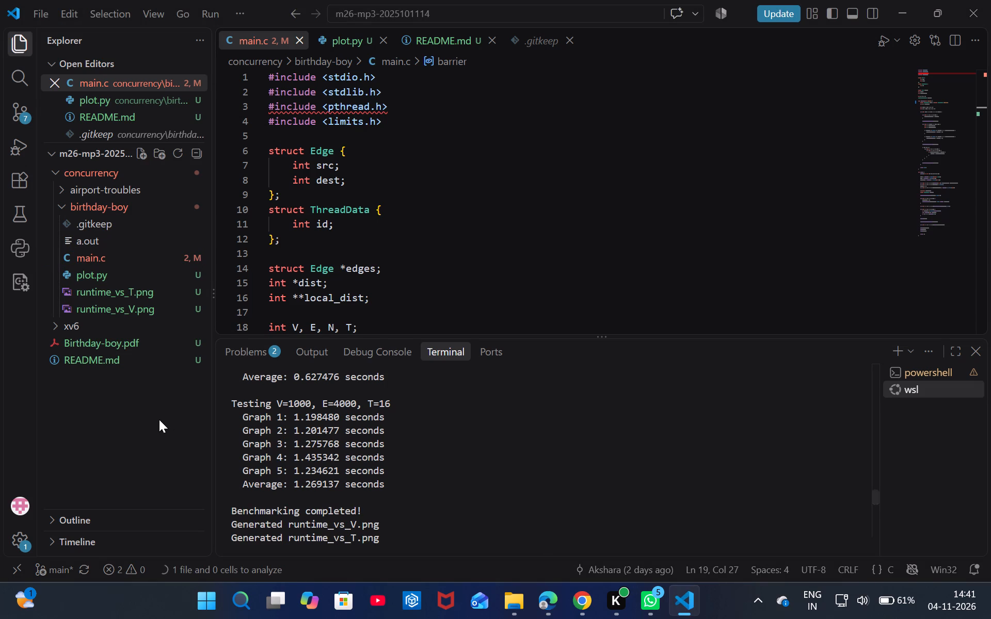
pyautogui.click(111, 362)
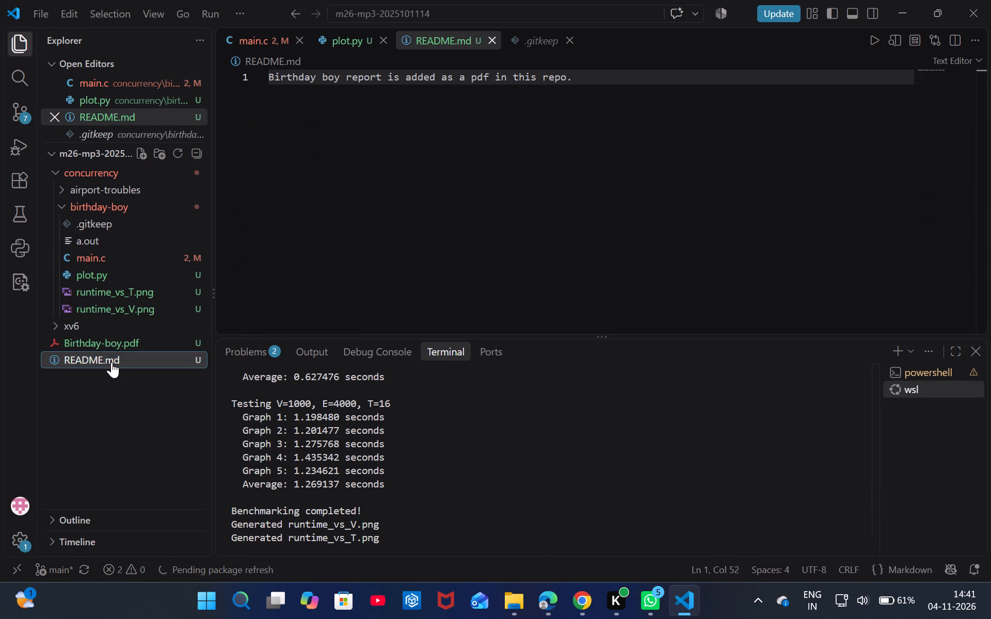
pyautogui.click(138, 411)
# Start a "git add" command at the latest prompt of the WSL terminal, without running it.
pyautogui.scroll(-12, 423, 507)
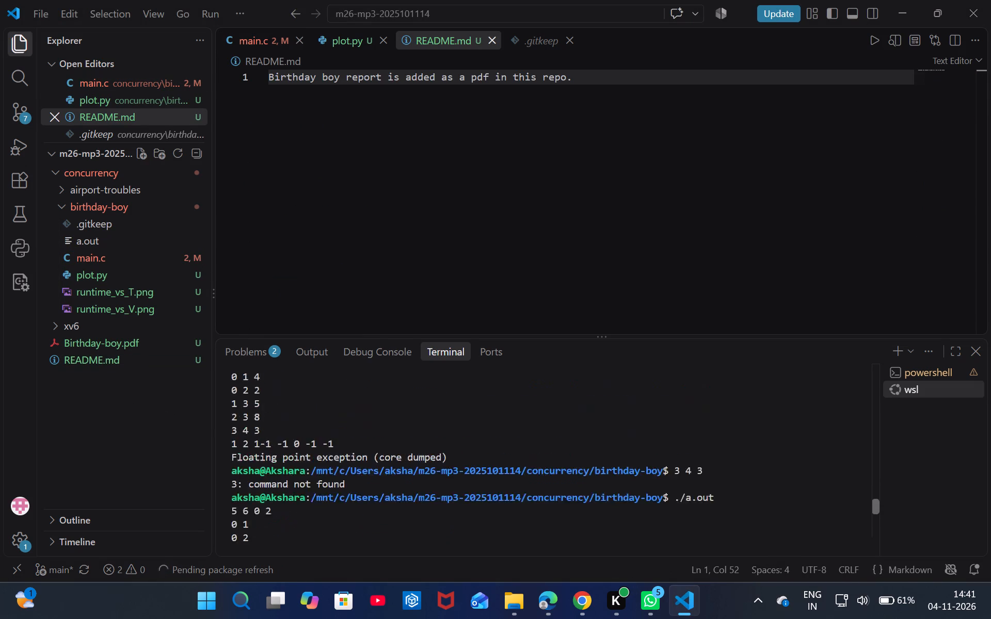
pyautogui.scroll(-15, 423, 507)
pyautogui.click(701, 533)
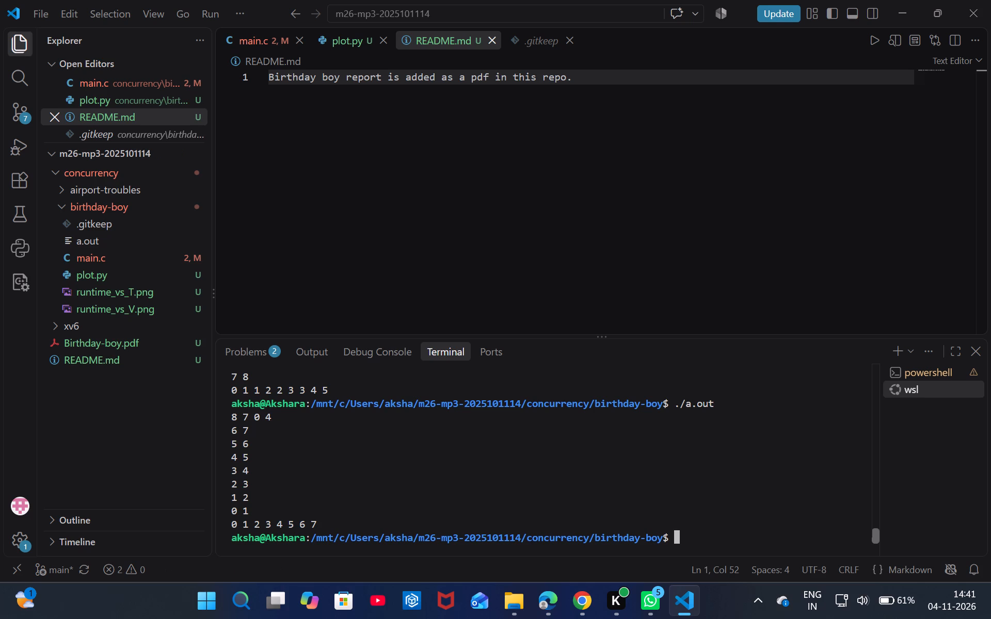
pyautogui.write('git add')
pyautogui.press('space')
pyautogui.click(539, 598)
pyautogui.click(66, 18)
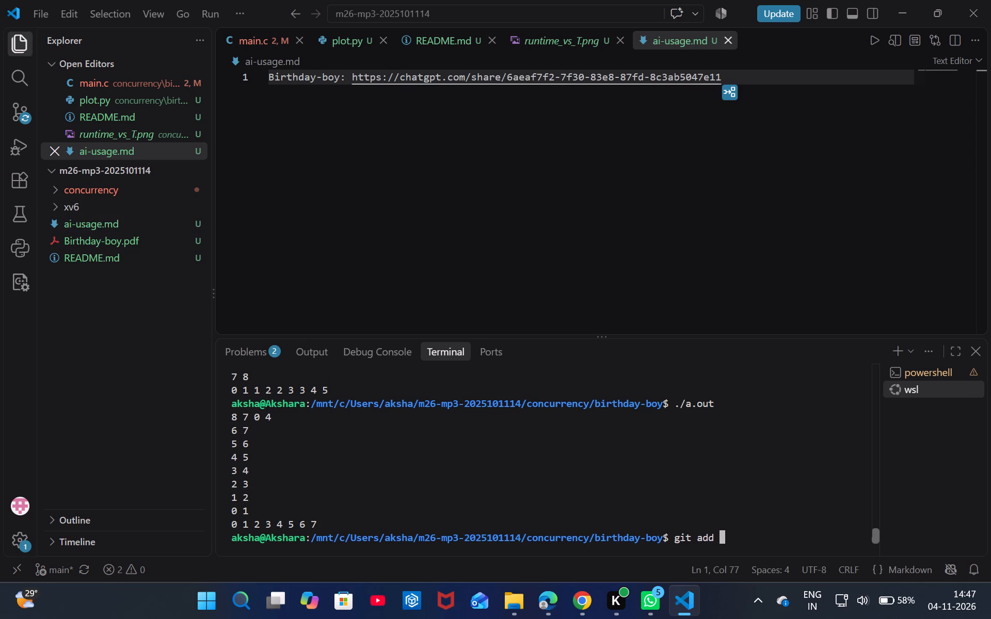
pyautogui.press('BackSpace')
pyautogui.press('BackSpace')
pyautogui.press('BackSpace')
pyautogui.press('BackSpace')
pyautogui.press('BackSpace')
pyautogui.press('BackSpace')
pyautogui.press('BackSpace')
pyautogui.press('BackSpace')
pyautogui.press('BackSpace')
pyautogui.press('BackSpace')
pyautogui.press('BackSpace')
pyautogui.press('BackSpace')
pyautogui.press('BackSpace')
pyautogui.press('BackSpace')
pyautogui.press('BackSpace')
pyautogui.press('BackSpace')
pyautogui.write('cd ..')
pyautogui.press('Return')
pyautogui.write('cd ..')
pyautogui.press('Return')
pyautogui.write('git add .')
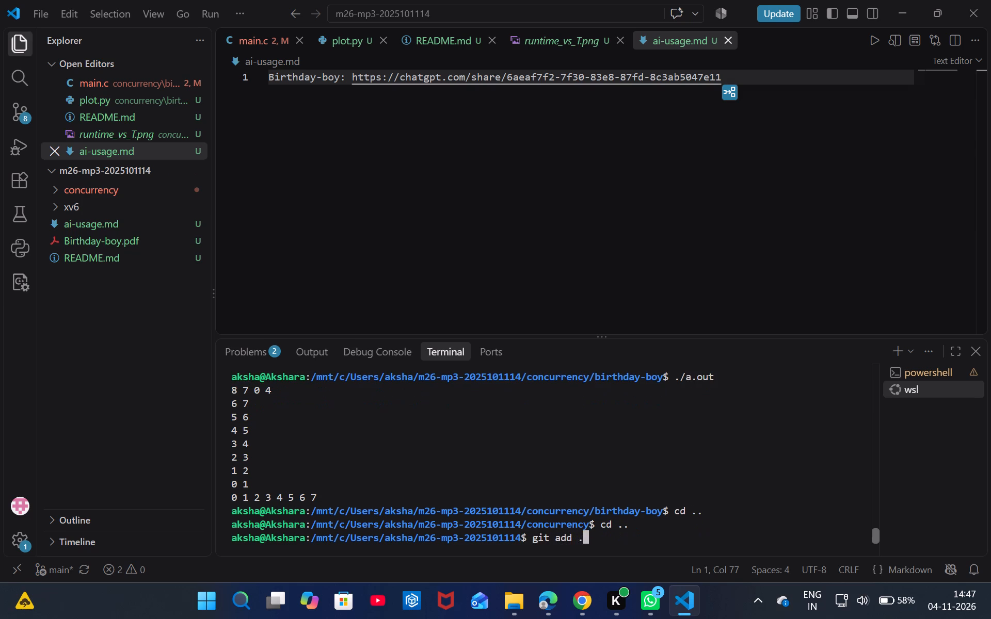
pyautogui.press('Return')
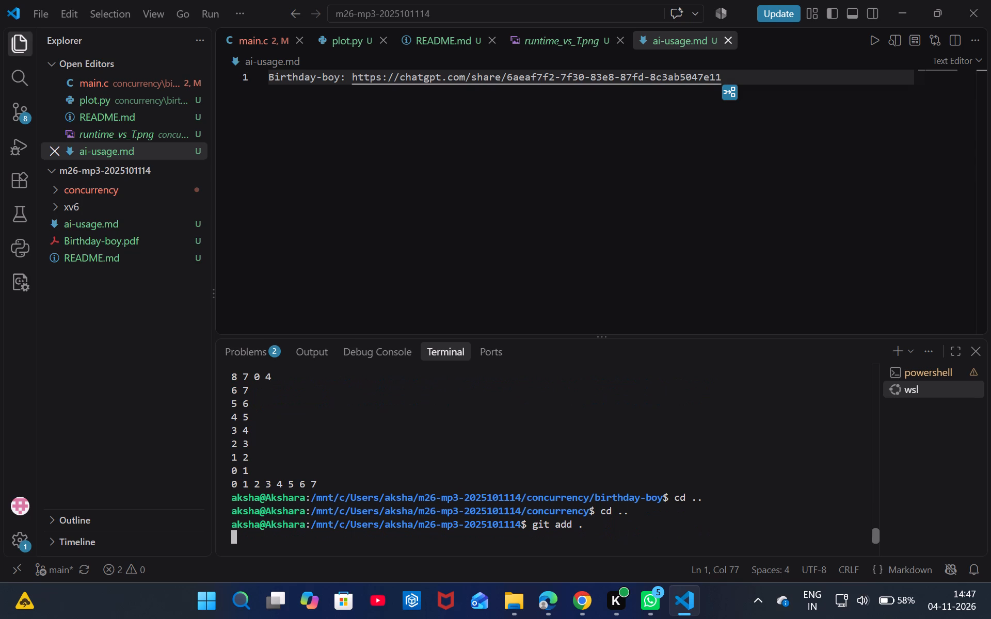
pyautogui.scroll(2, 702, 506)
pyautogui.scroll(-7, 702, 506)
pyautogui.click(122, 346)
pyautogui.click(573, 532)
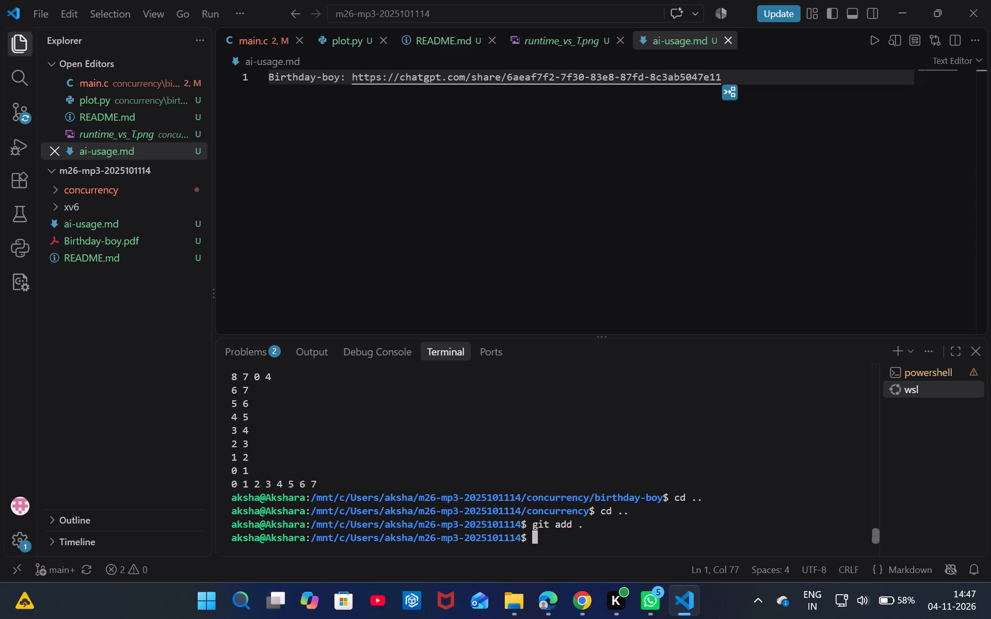
# Commit the staged files with the message "Generated plots, made report, added ai-usage for birthday-boy".
pyautogui.write('git commit -m ""')
pyautogui.press('Left')
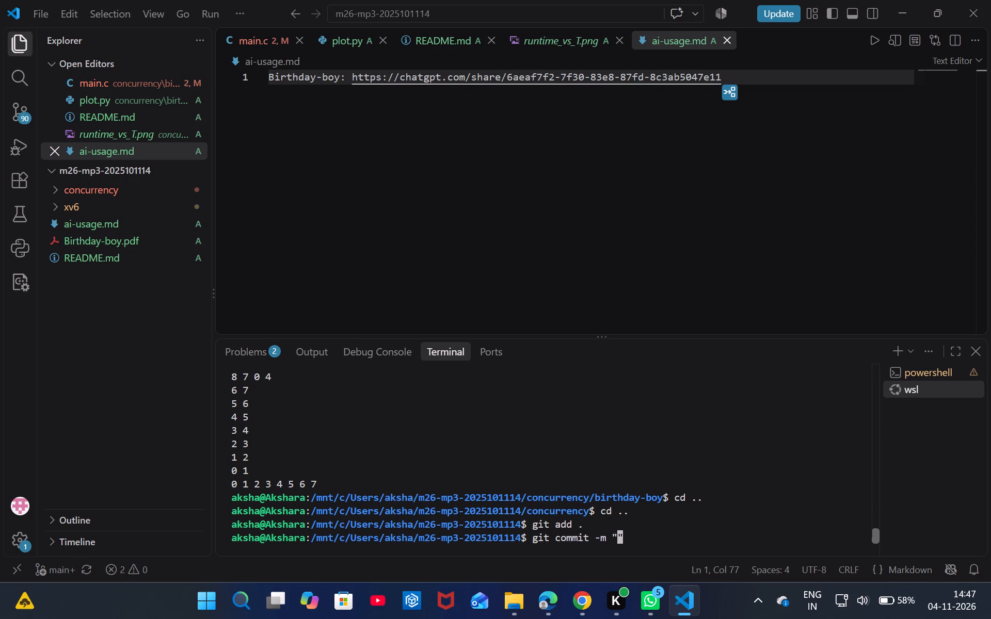
pyautogui.write('Generated')
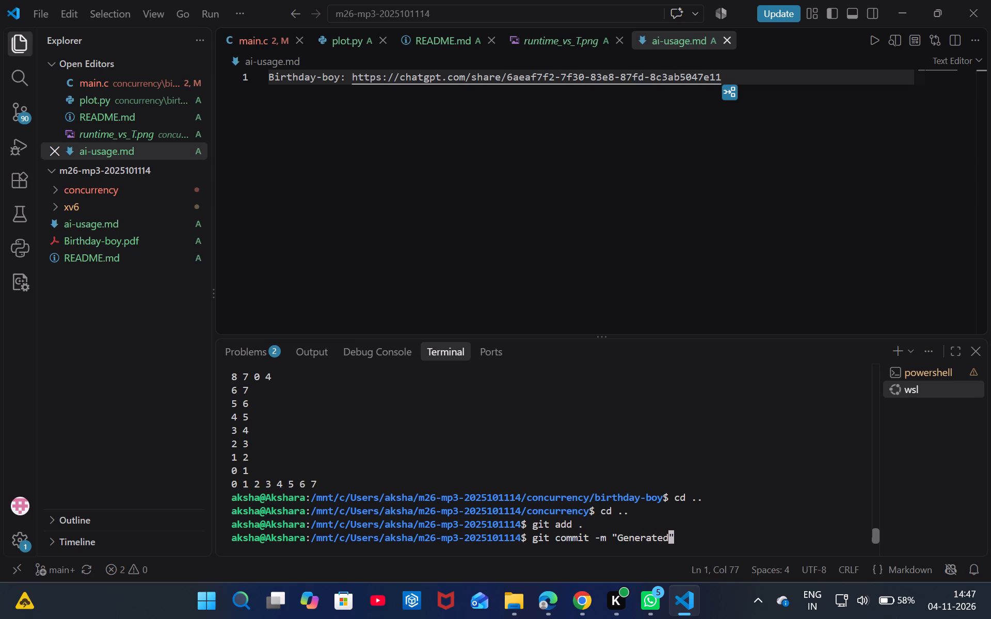
pyautogui.press('space')
pyautogui.write('plots, made report')
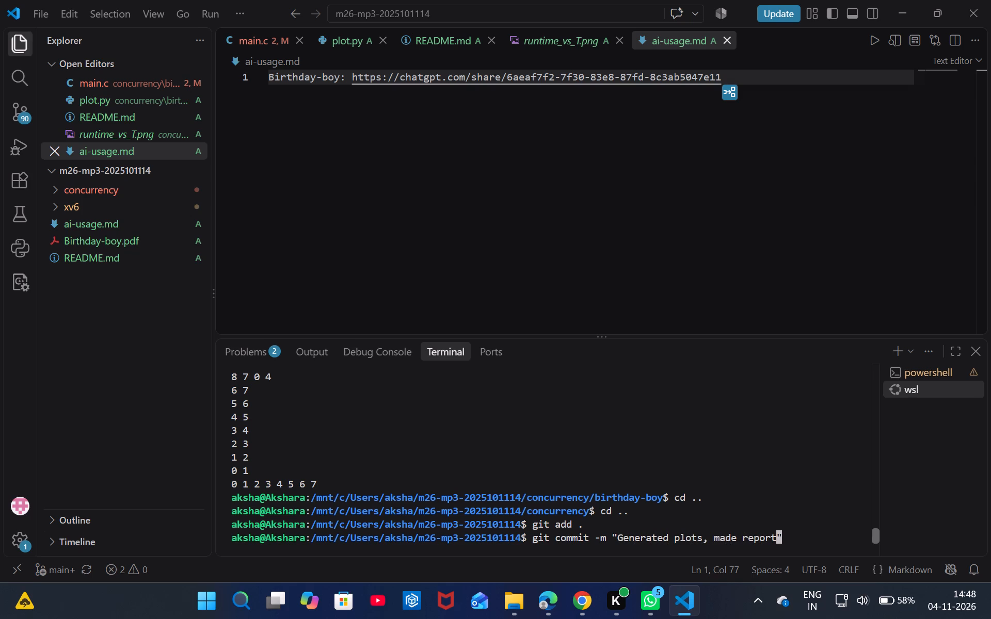
pyautogui.press('space')
pyautogui.press('a')
pyautogui.write('dded')
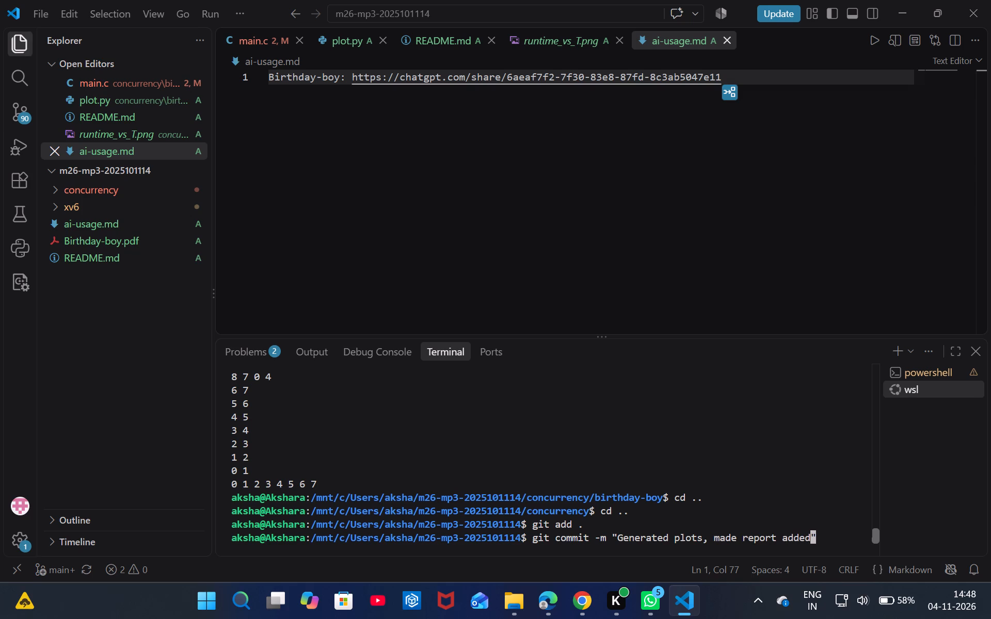
pyautogui.press('Left')
pyautogui.press('Left')
pyautogui.press('Left')
pyautogui.press('Left')
pyautogui.press('Left')
pyautogui.press('Left')
pyautogui.press(',')
pyautogui.press('Right')
pyautogui.press('Right')
pyautogui.press('Right')
pyautogui.press('Right')
pyautogui.press('Right')
pyautogui.press('Right')
pyautogui.press('space')
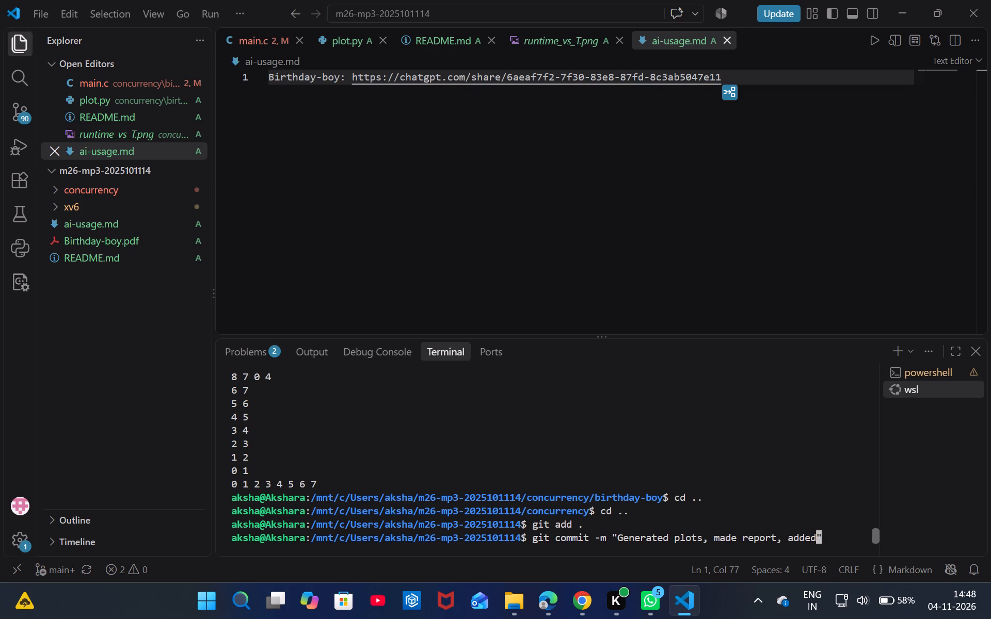
pyautogui.write('ai-usage for birthday')
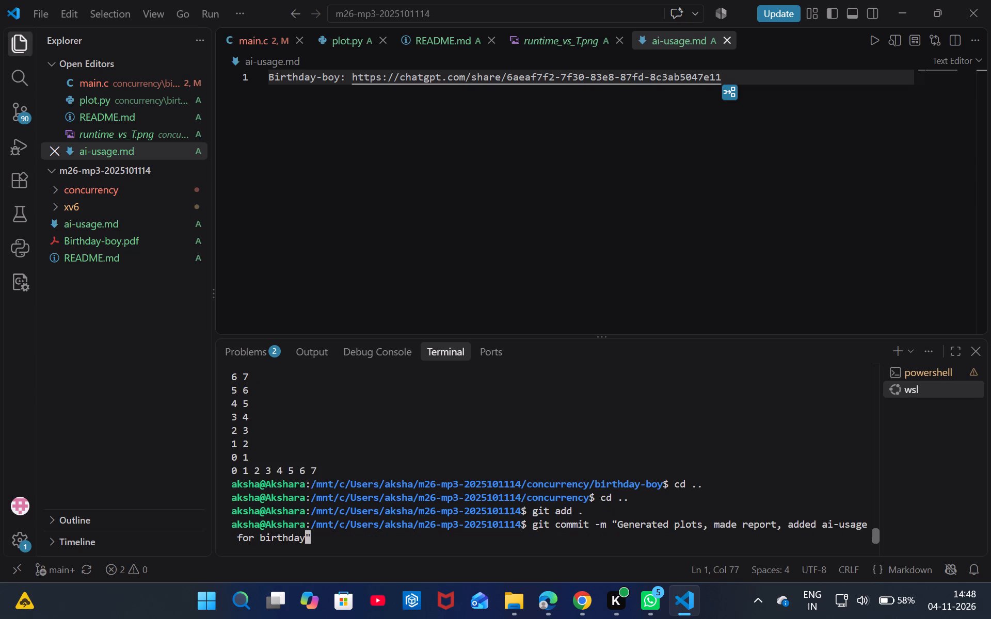
pyautogui.write('-boy')
pyautogui.press('Return')
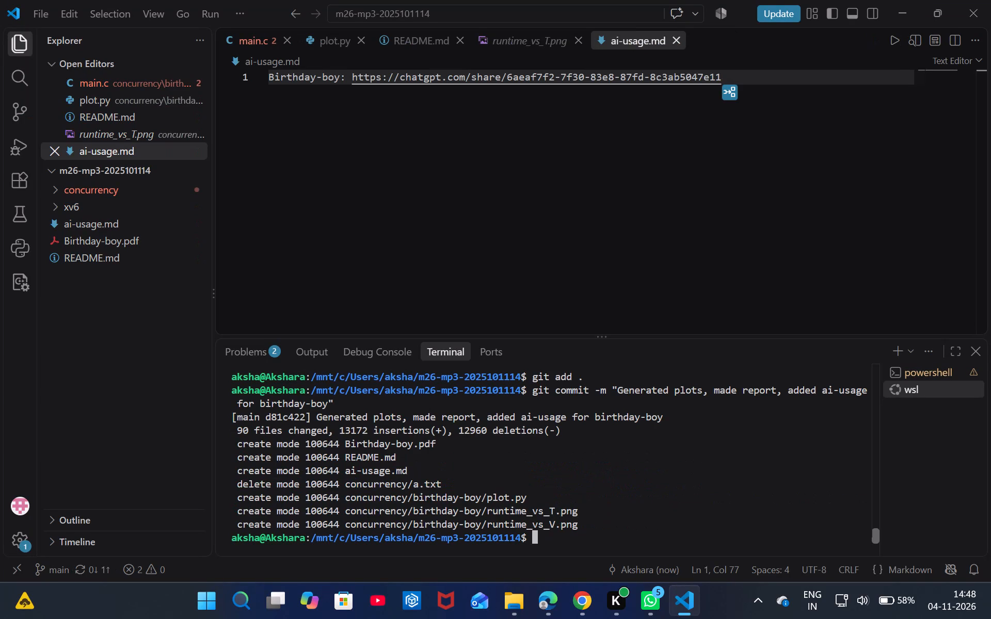
# Push the commit to the remote repository with git push.
pyautogui.write('git push')
pyautogui.press('Return')
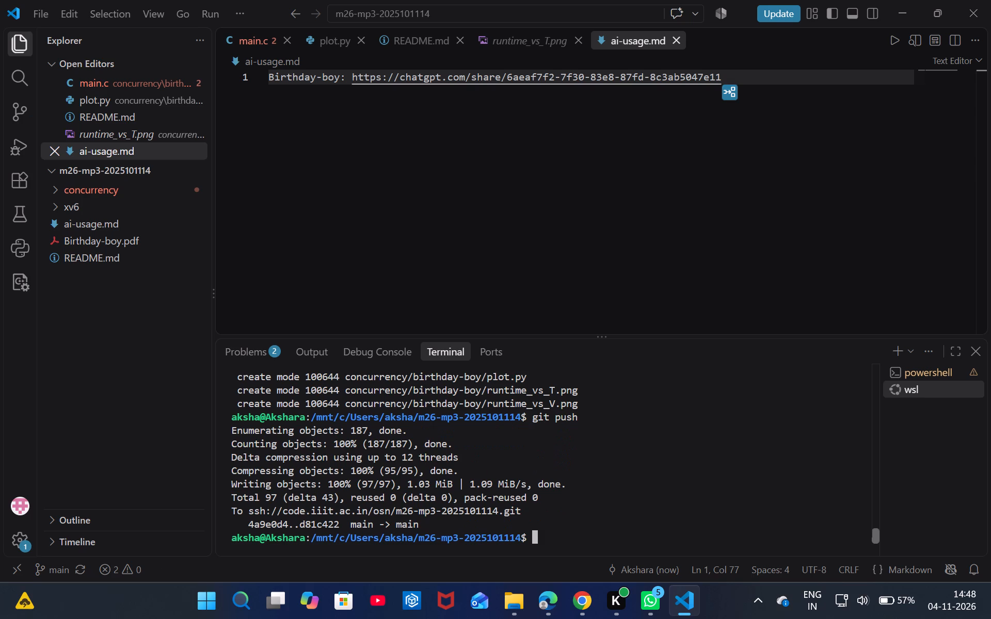
# Switch to Microsoft Edge and reload the m26-mp3 repository page on code.iiit.ac.in to check the pushed files.
pyautogui.click(548, 592)
pyautogui.click(269, 0)
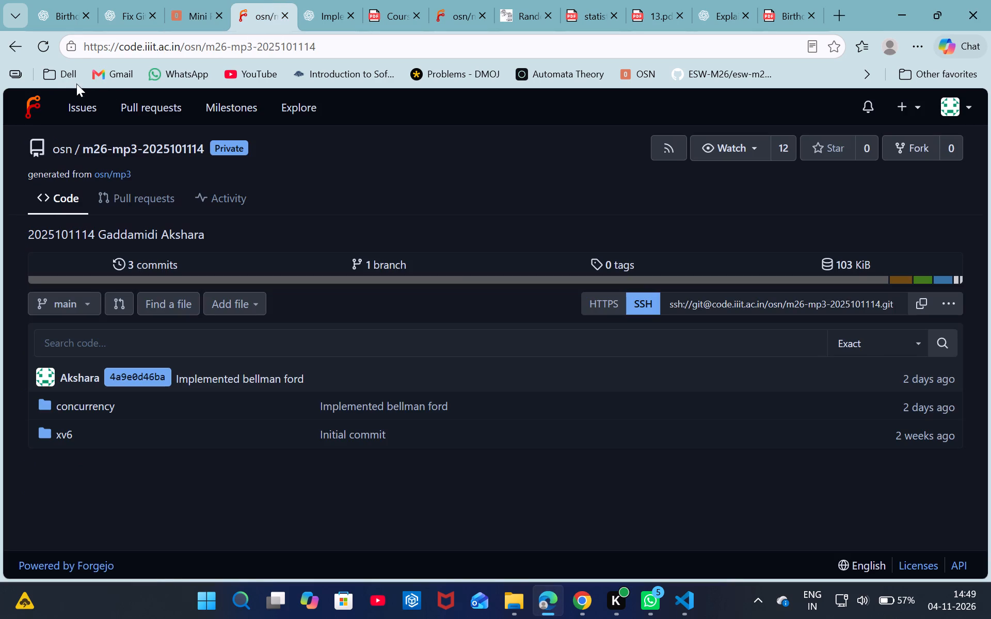
pyautogui.click(50, 43)
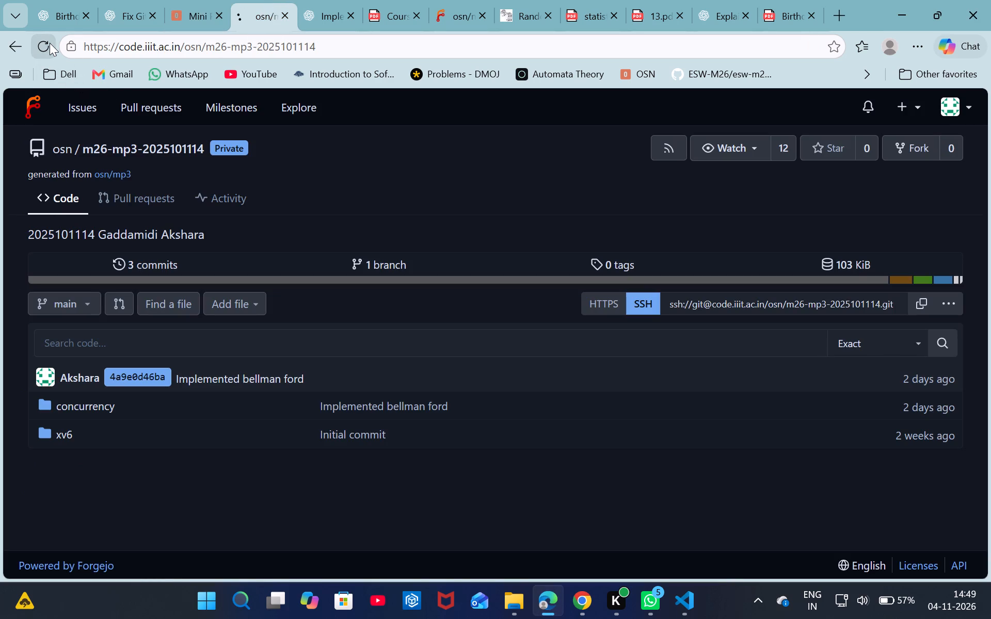